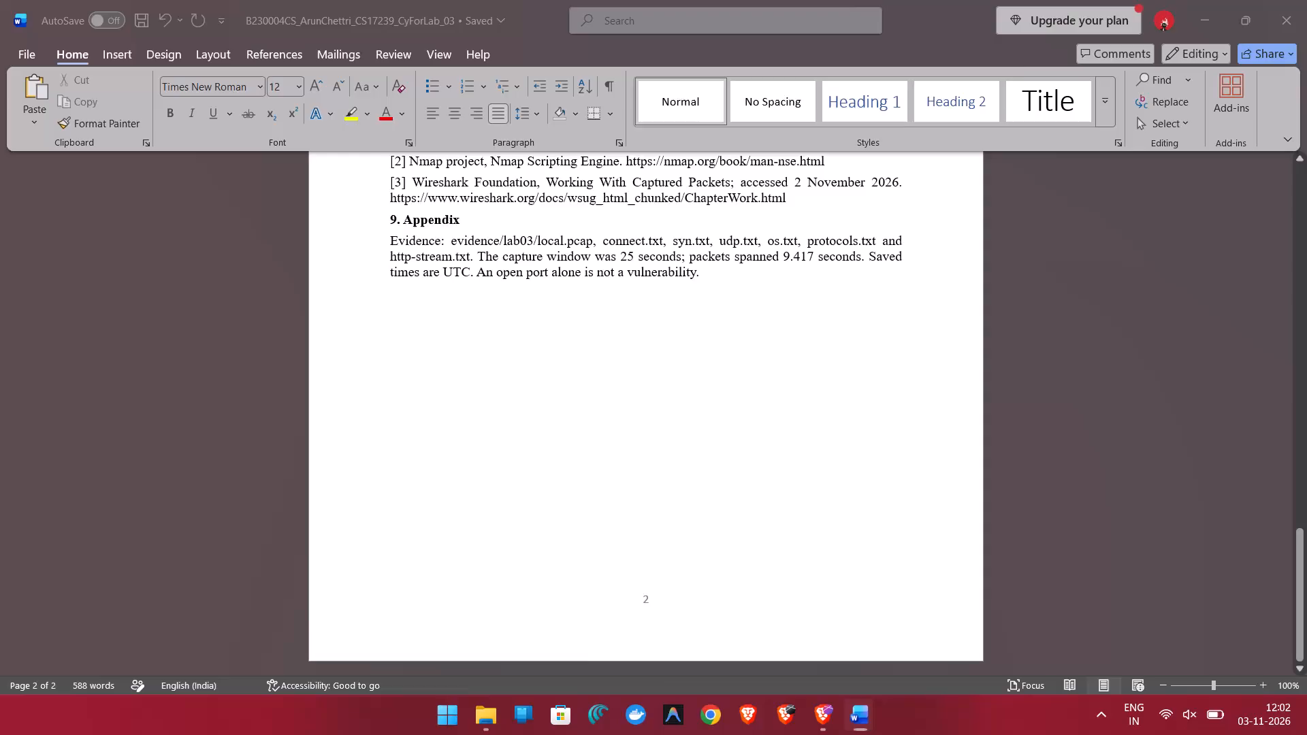
Search the computer for the WhatsApp application to open it.
text(wa)
key(BackSpace)
key(h)
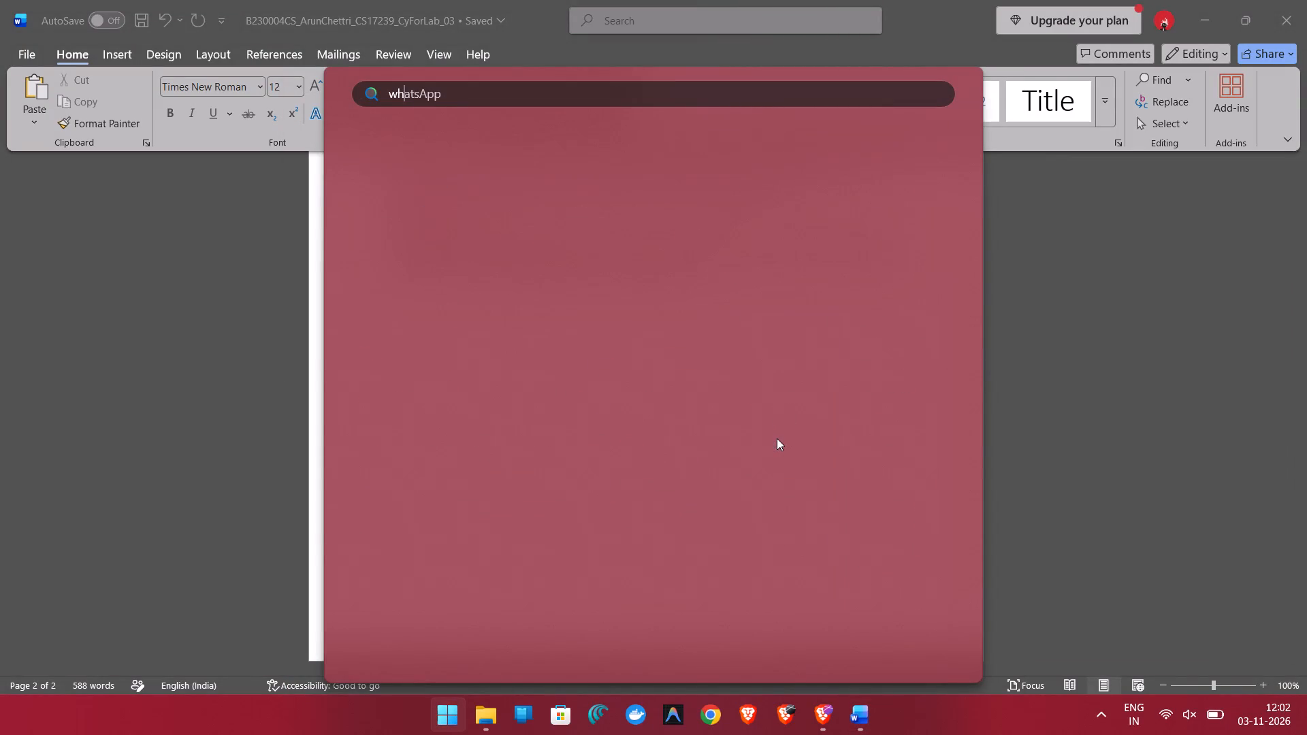
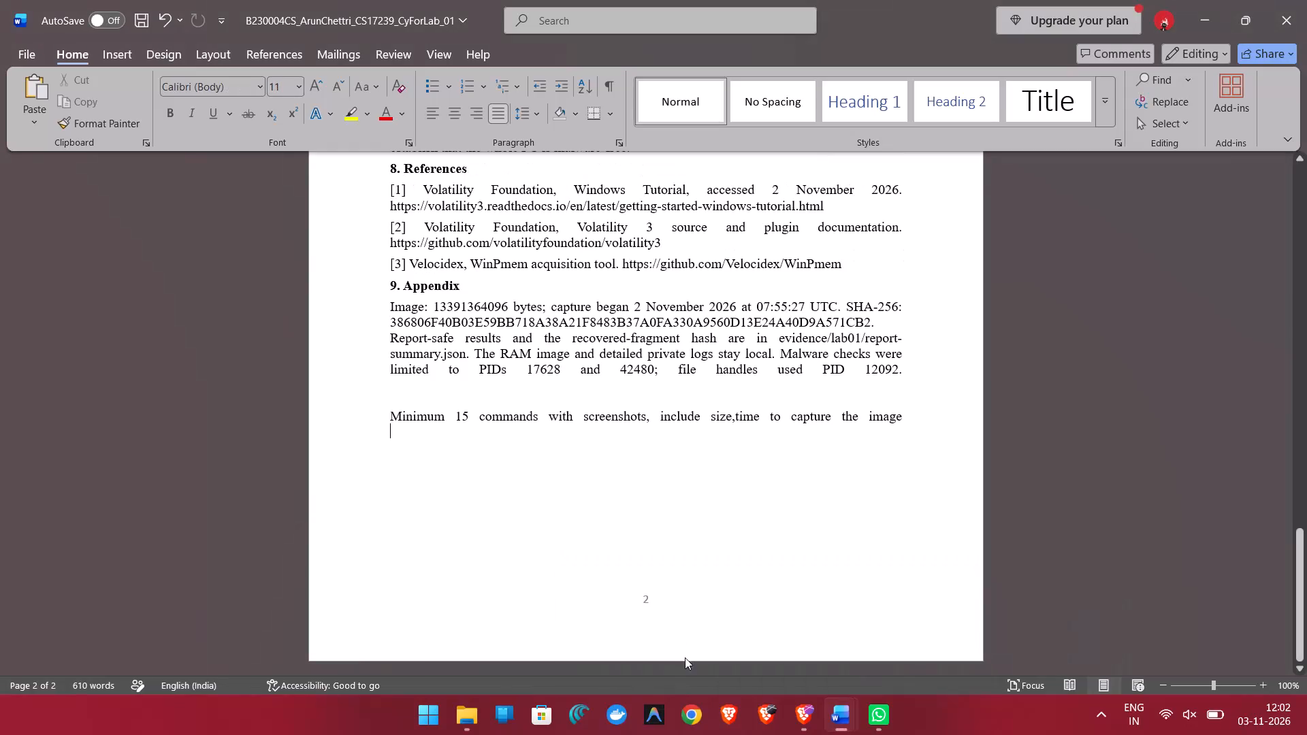
Add the note "include commands with screenshots" on the empty line below the "Minimum 15 commands" note at the report's end.
text(include o)
key(BackSpace)
text(commands with screenshots)
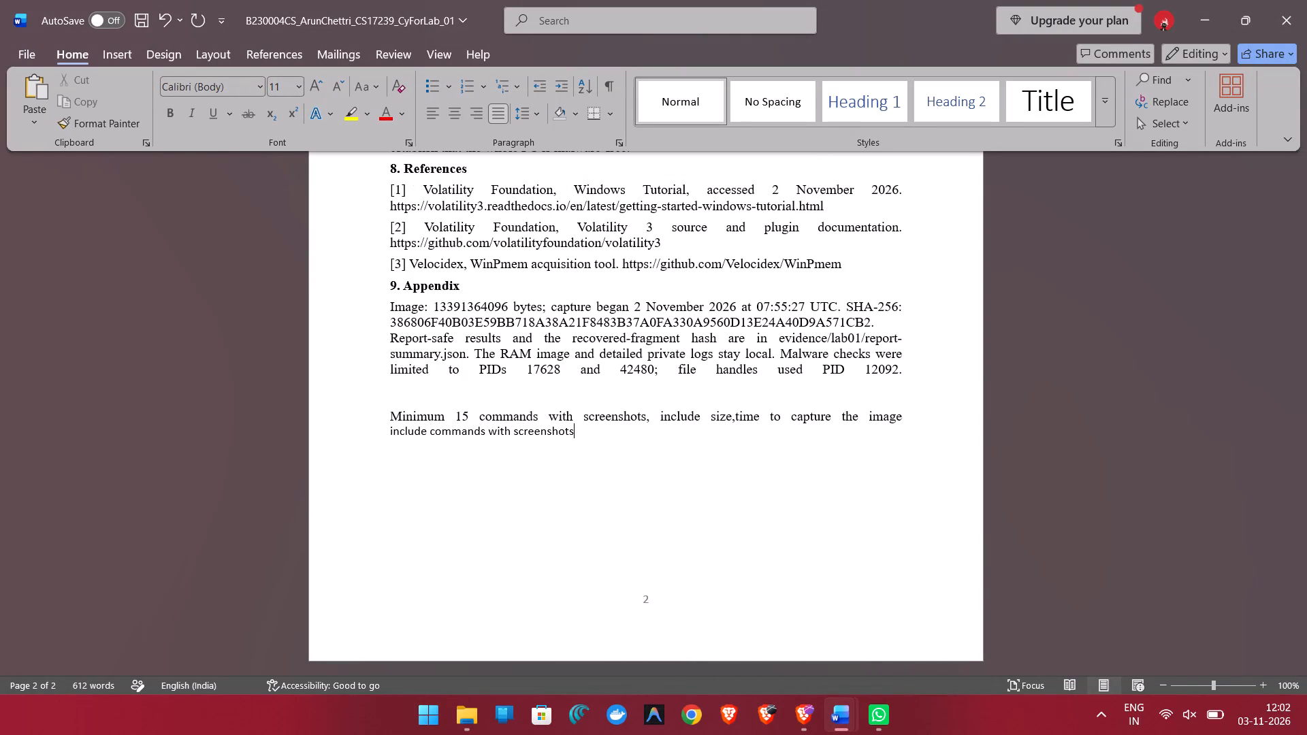
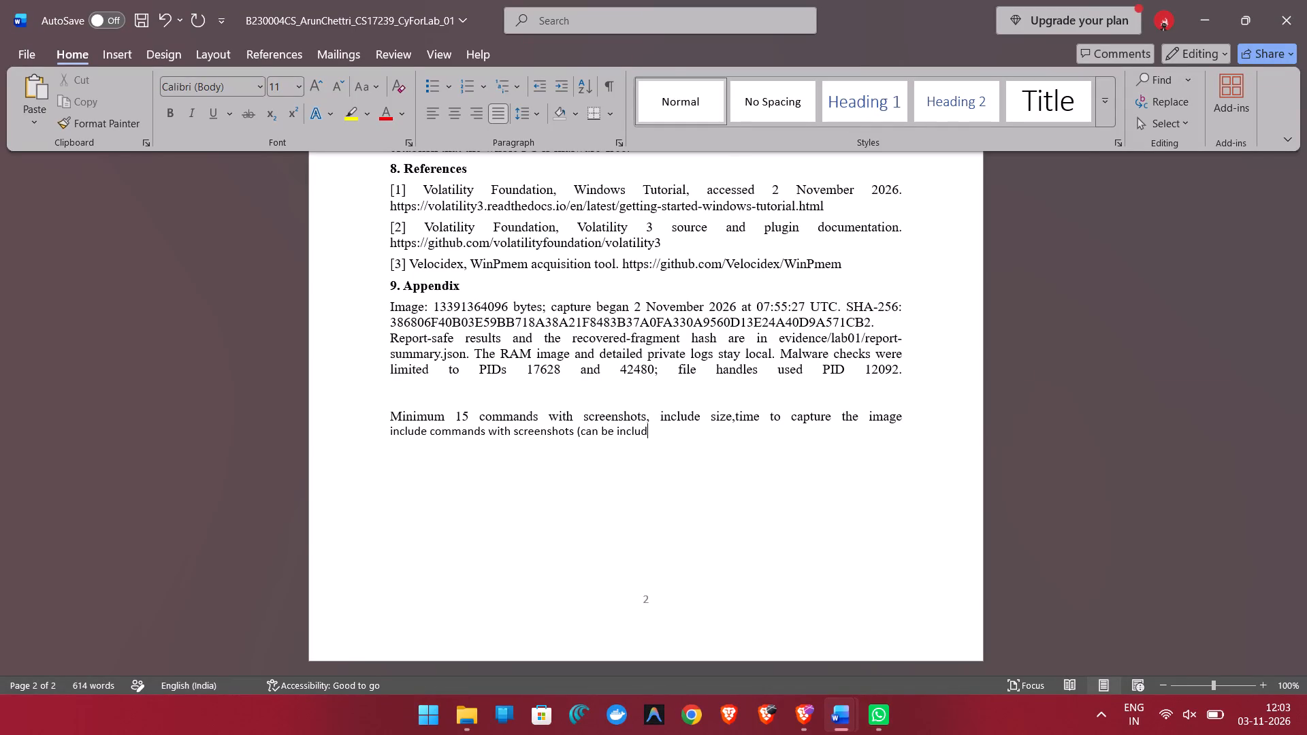
Complete the parenthetical at the end of the last note so it reads "(can be included in text form)".
key(BackSpace)
key(space)
text(text form)
key(shift+parenright)
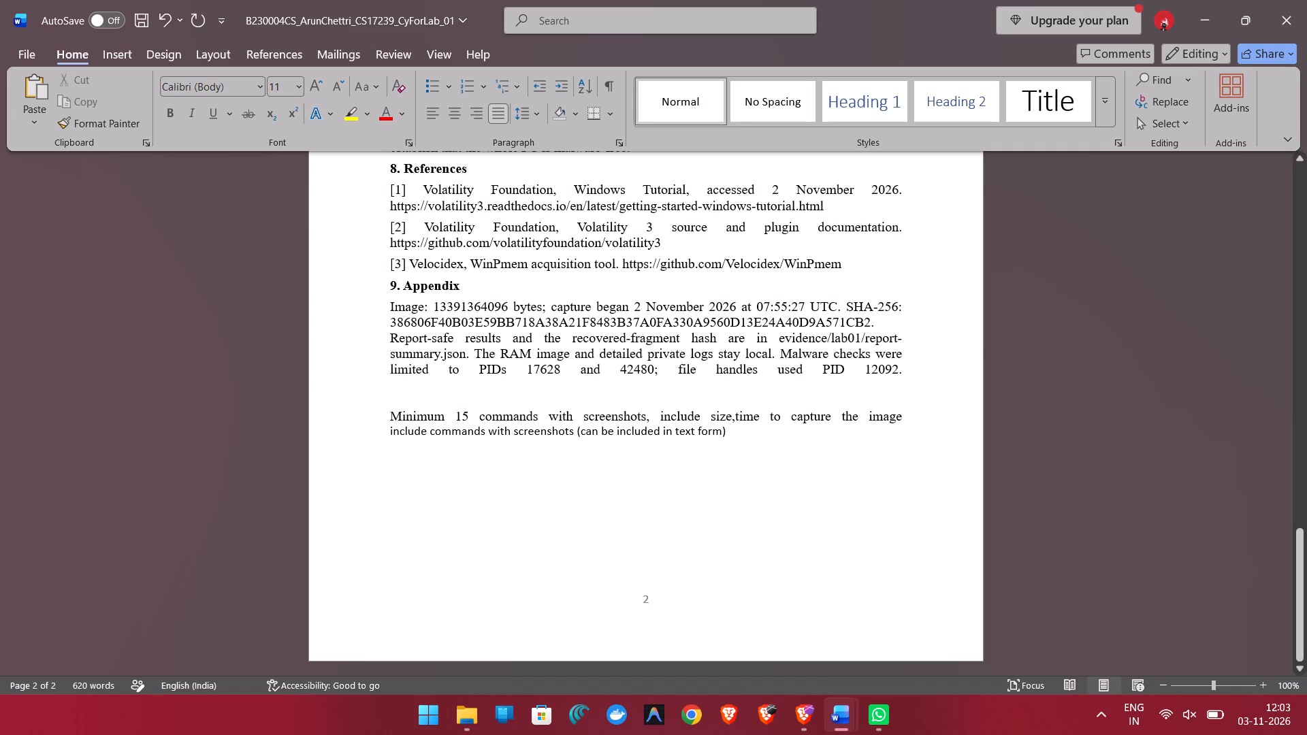
Capitalize the first letter of the last note so it begins with "Include".
click(390, 427)
key(Right)
key(BackSpace)
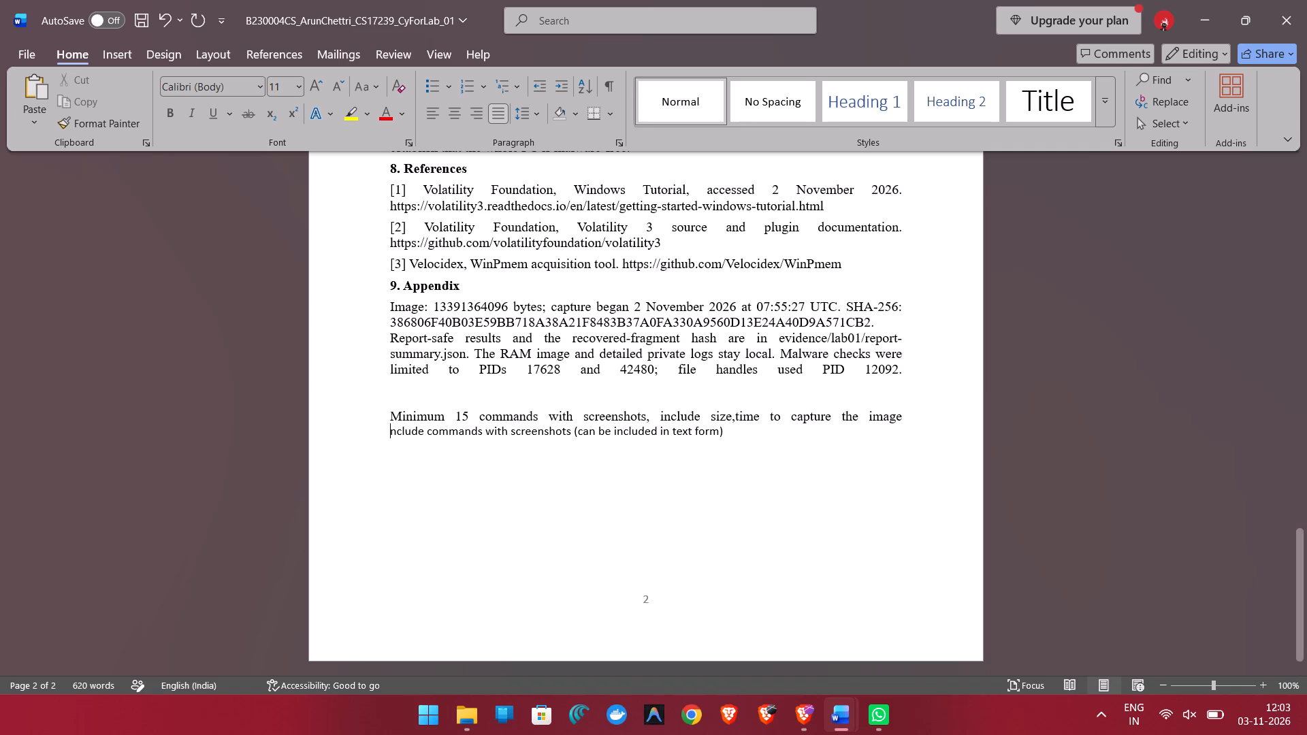
key(shift+i)
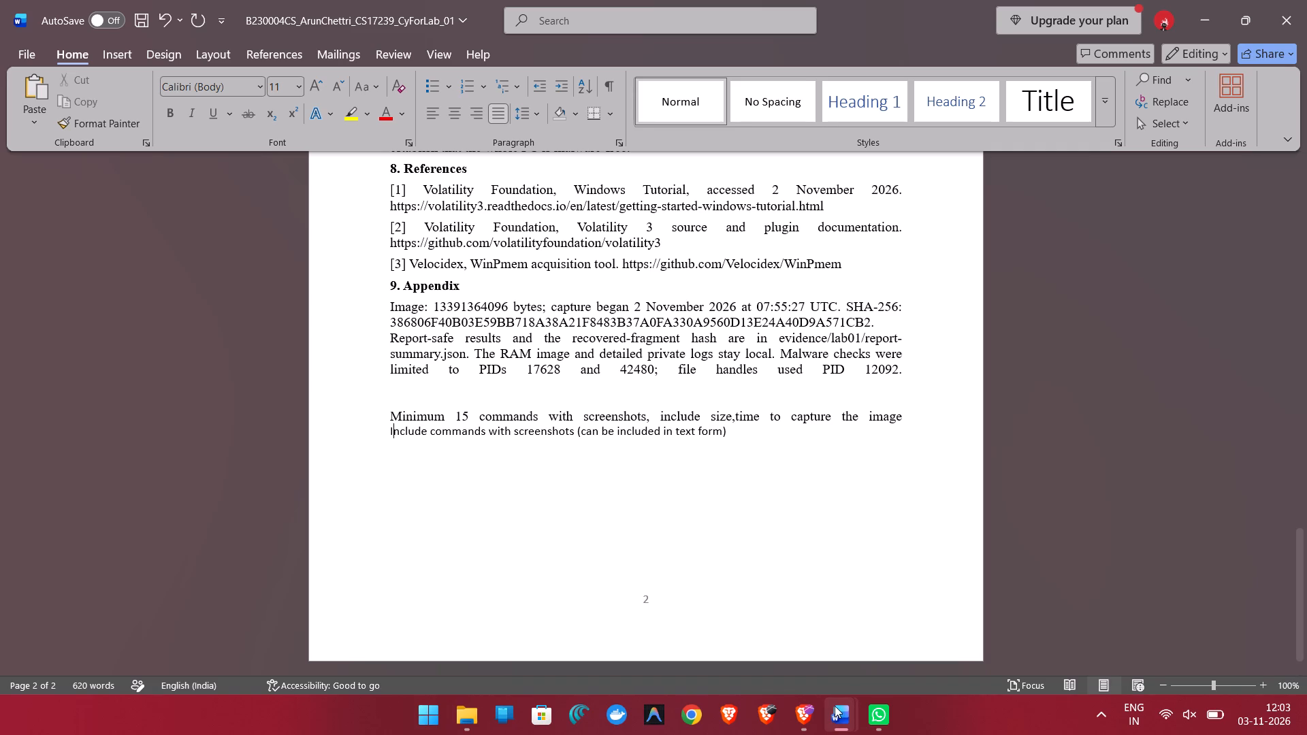
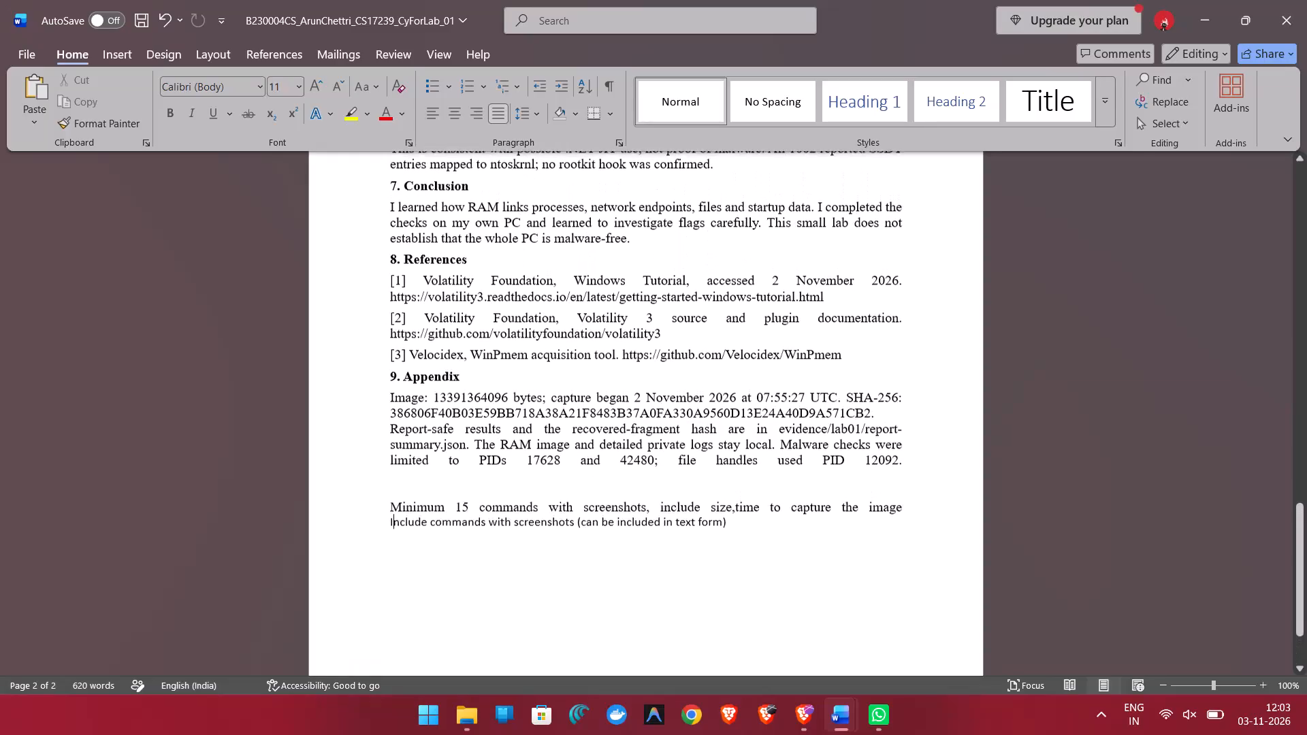
Check the page header on the first page of the report, opening it and returning to the body text.
scroll(528, 380, up, 1)
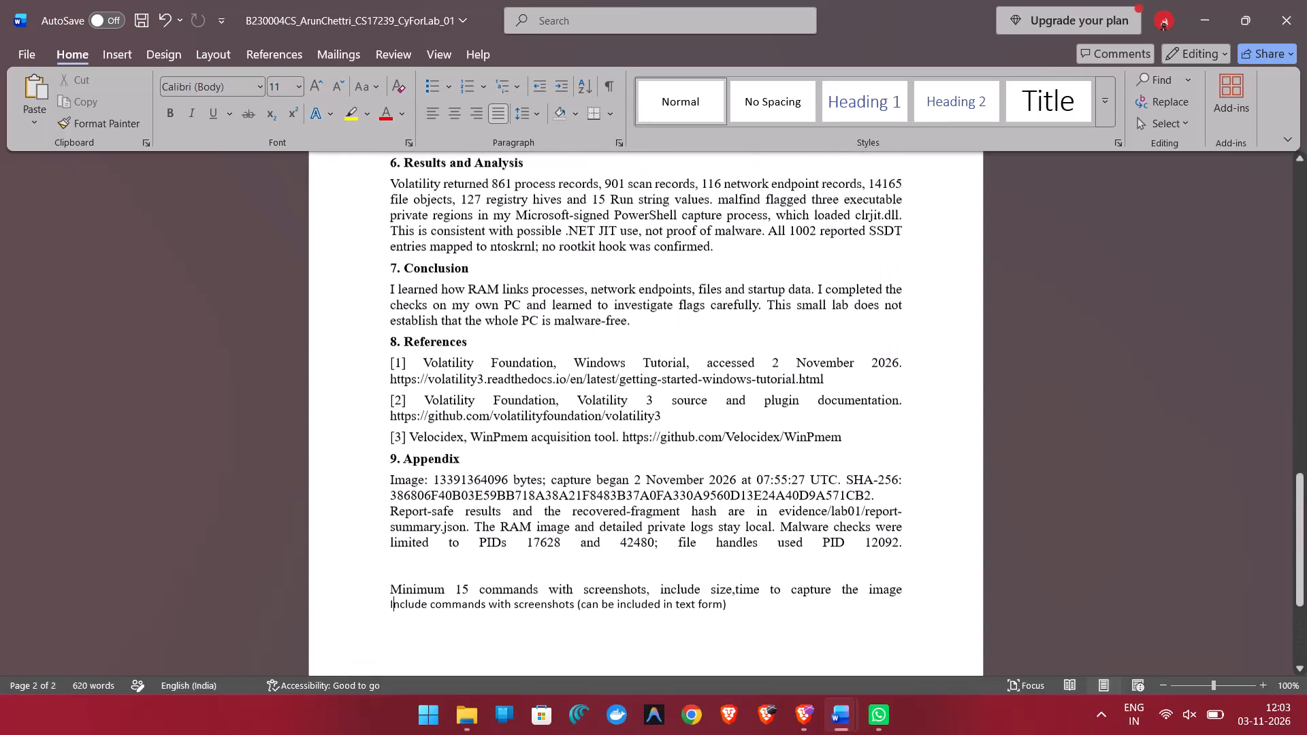
scroll(528, 380, up, 12)
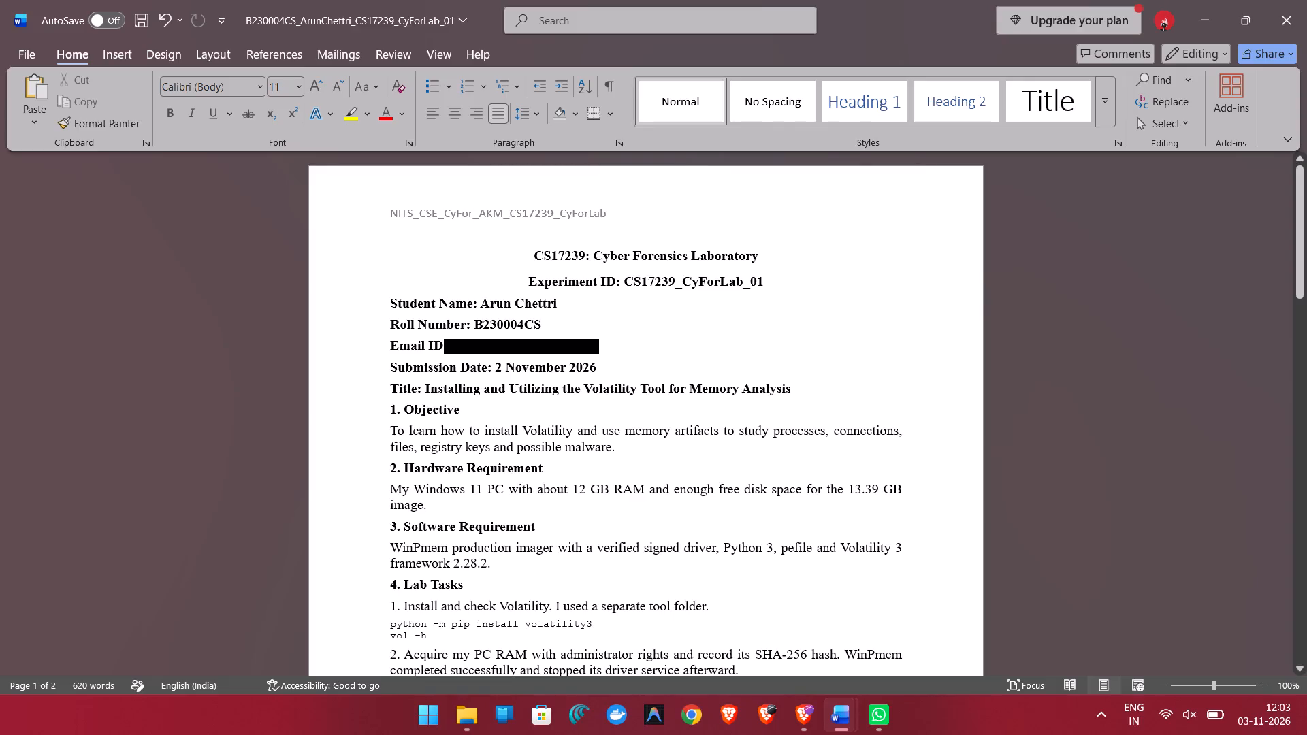
double_click(461, 217)
click(398, 305)
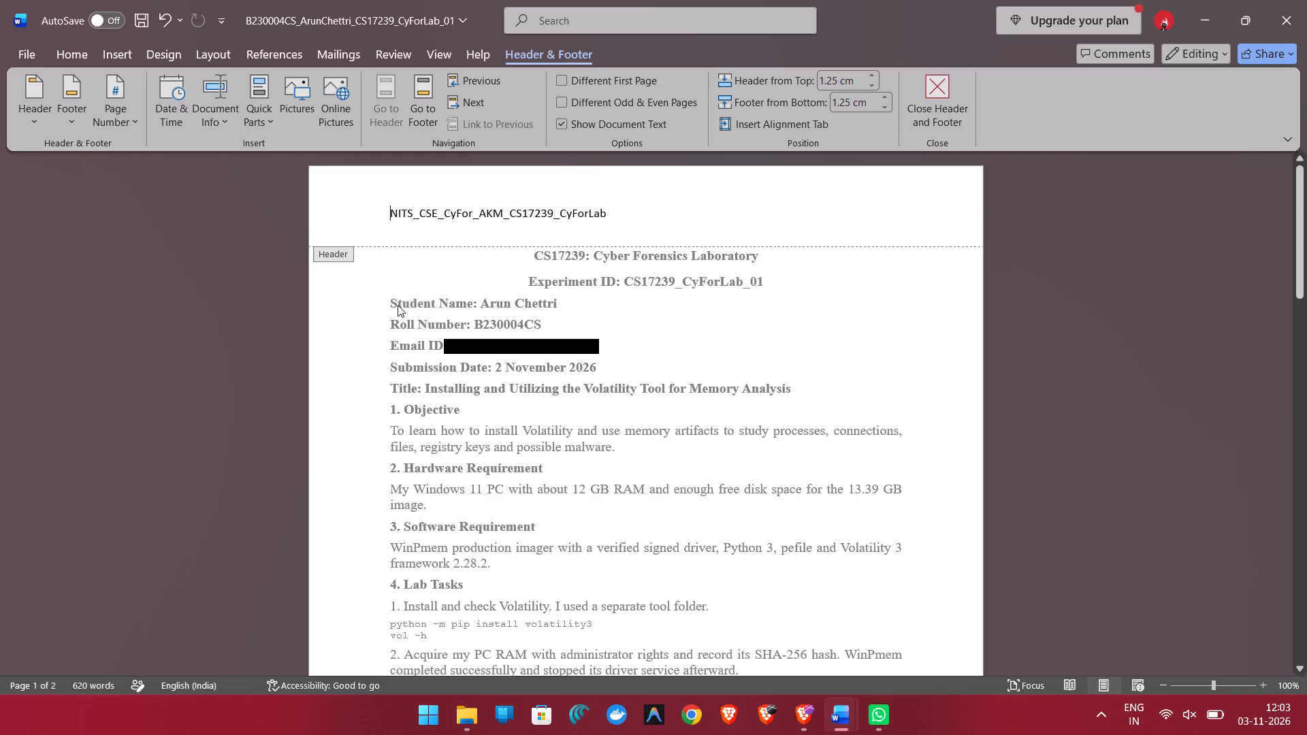
double_click(398, 305)
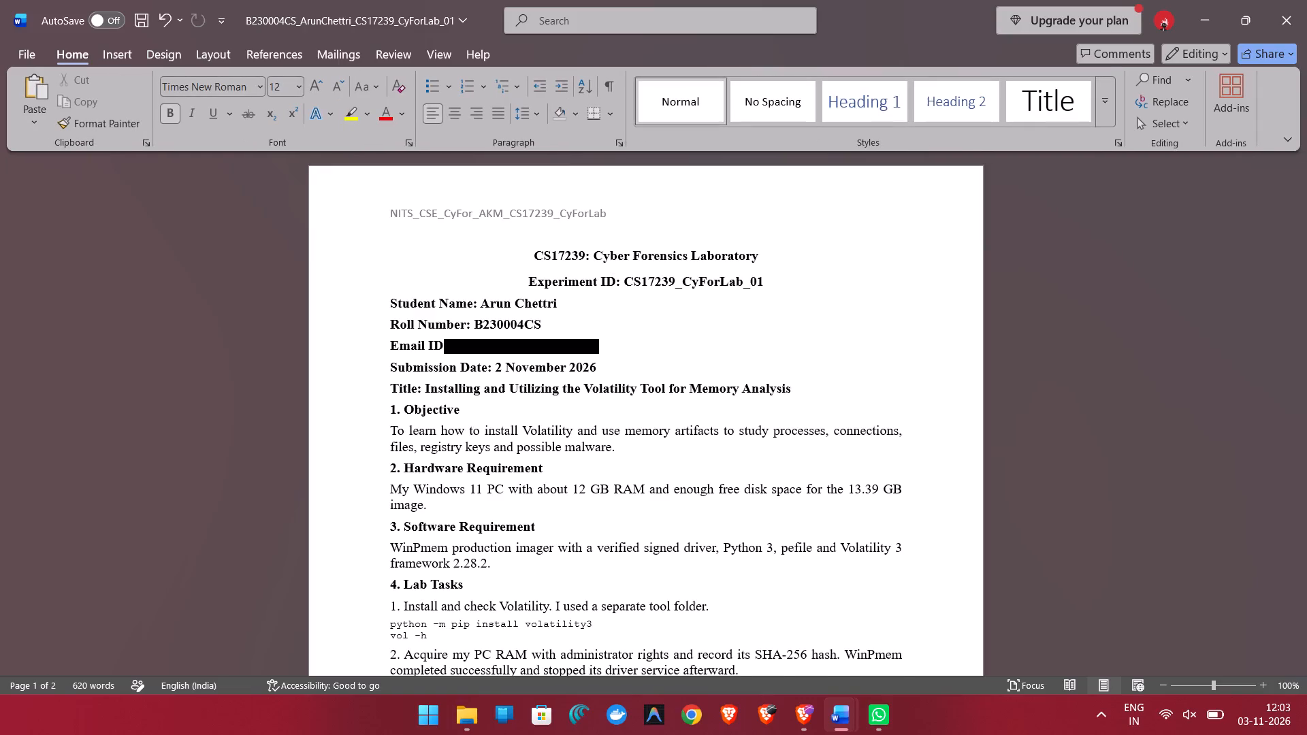
Review the report from the closing notes back up through the observations to the lab tasks and their commands.
scroll(398, 305, down, 8)
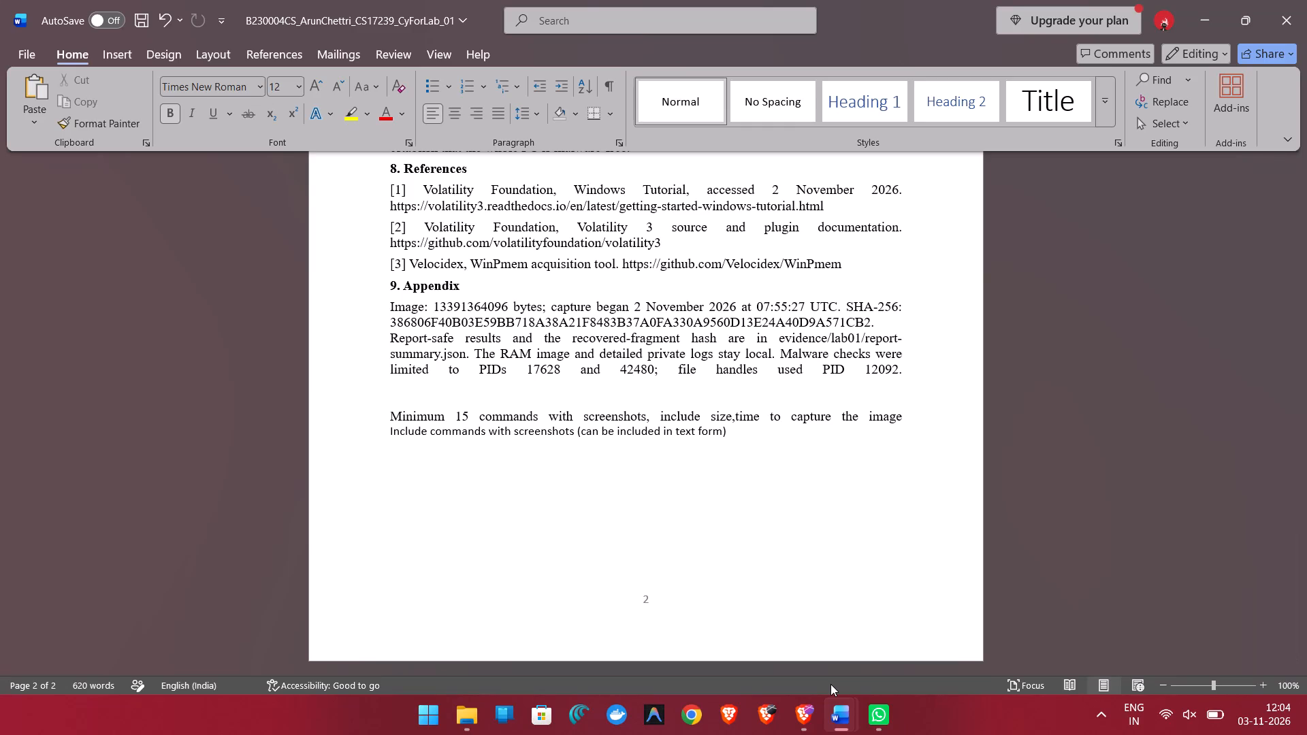
scroll(736, 510, up, 1)
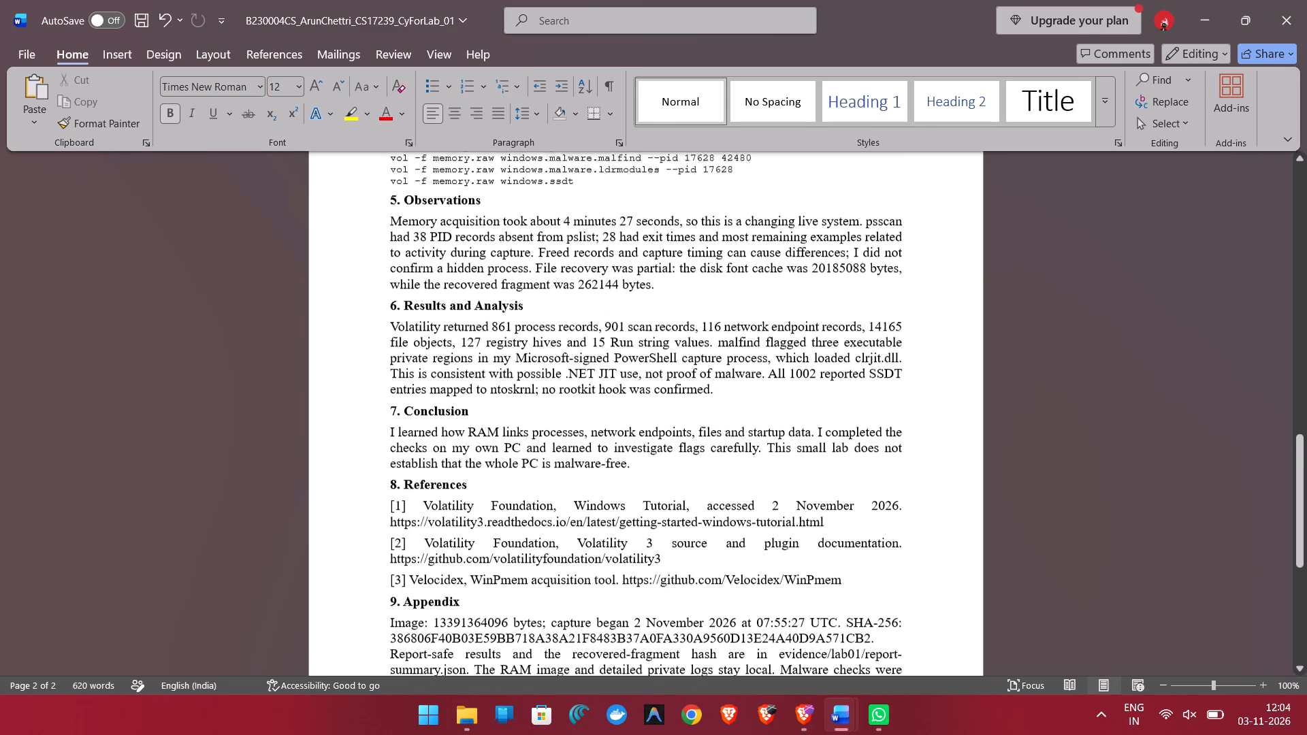
scroll(736, 510, up, 3)
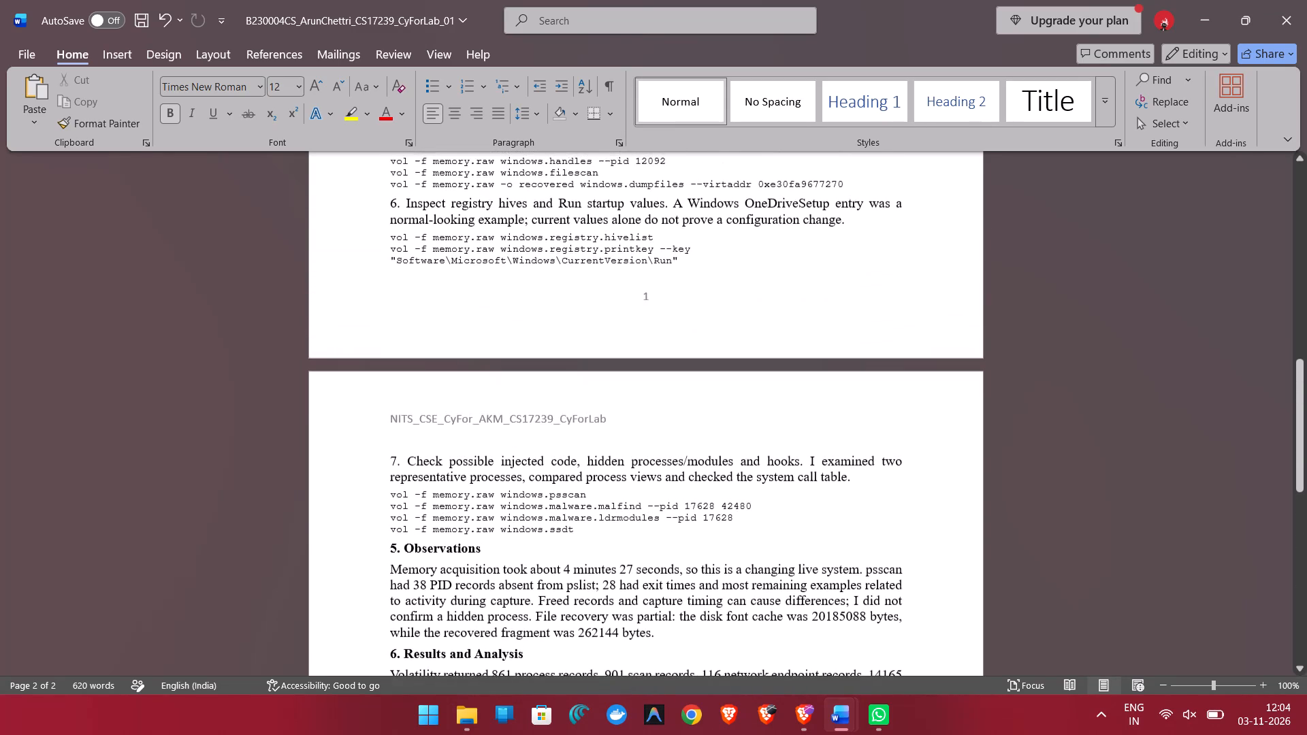
scroll(736, 510, up, 3)
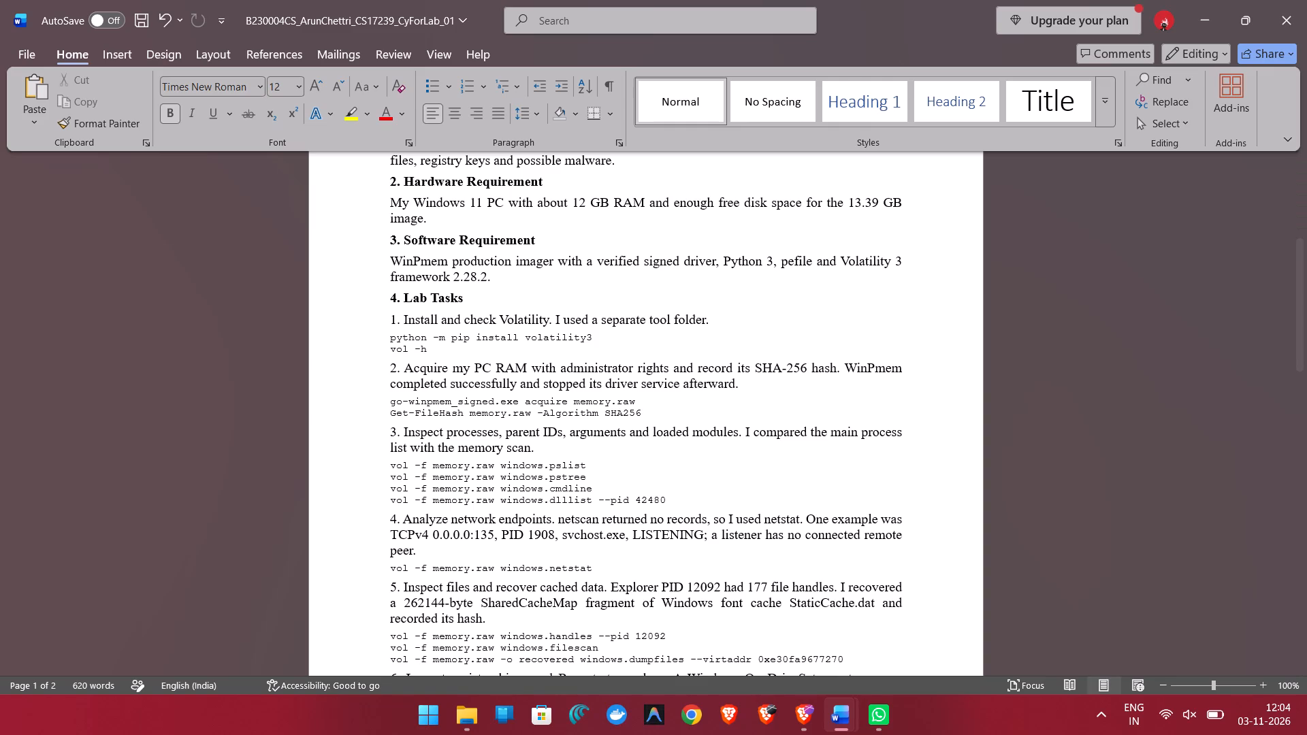
Switch to the Brave browser and open classroom.google.com in place of the unreachable Google Drive page.
click(811, 718)
click(54, 0)
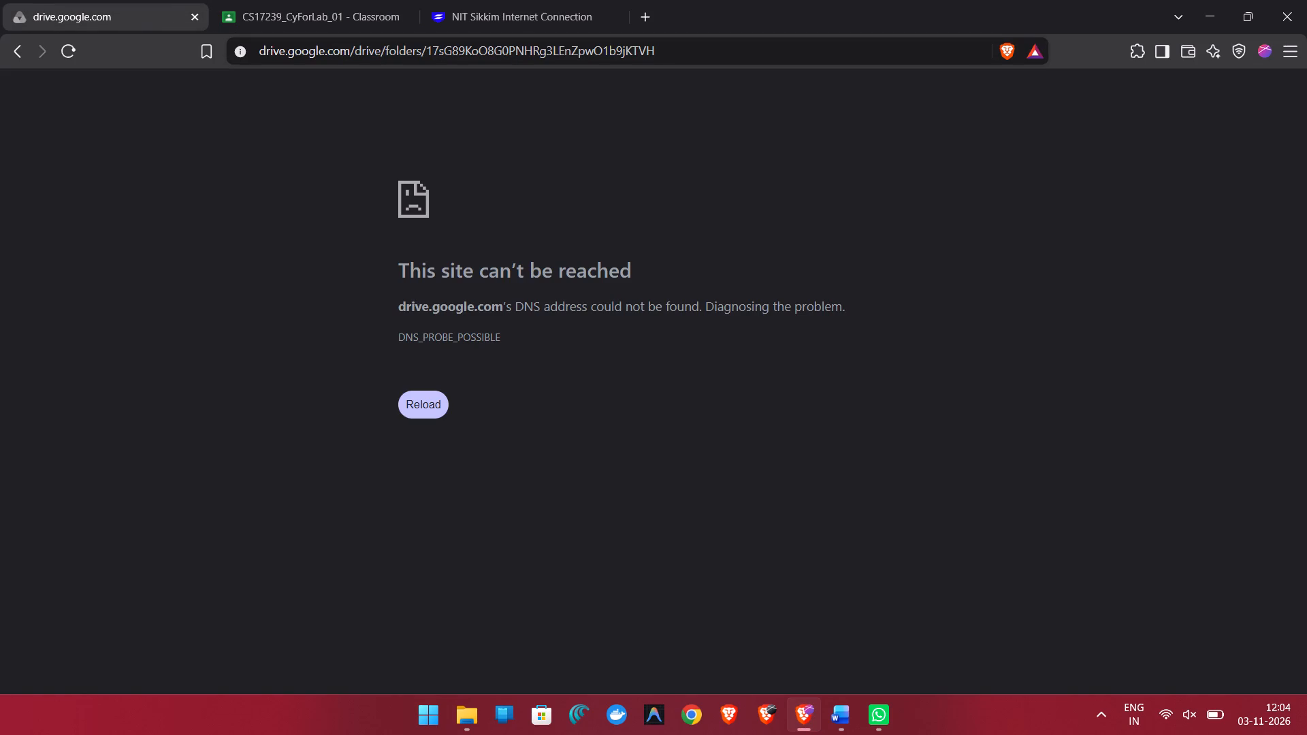
click(314, 56)
text(clas)
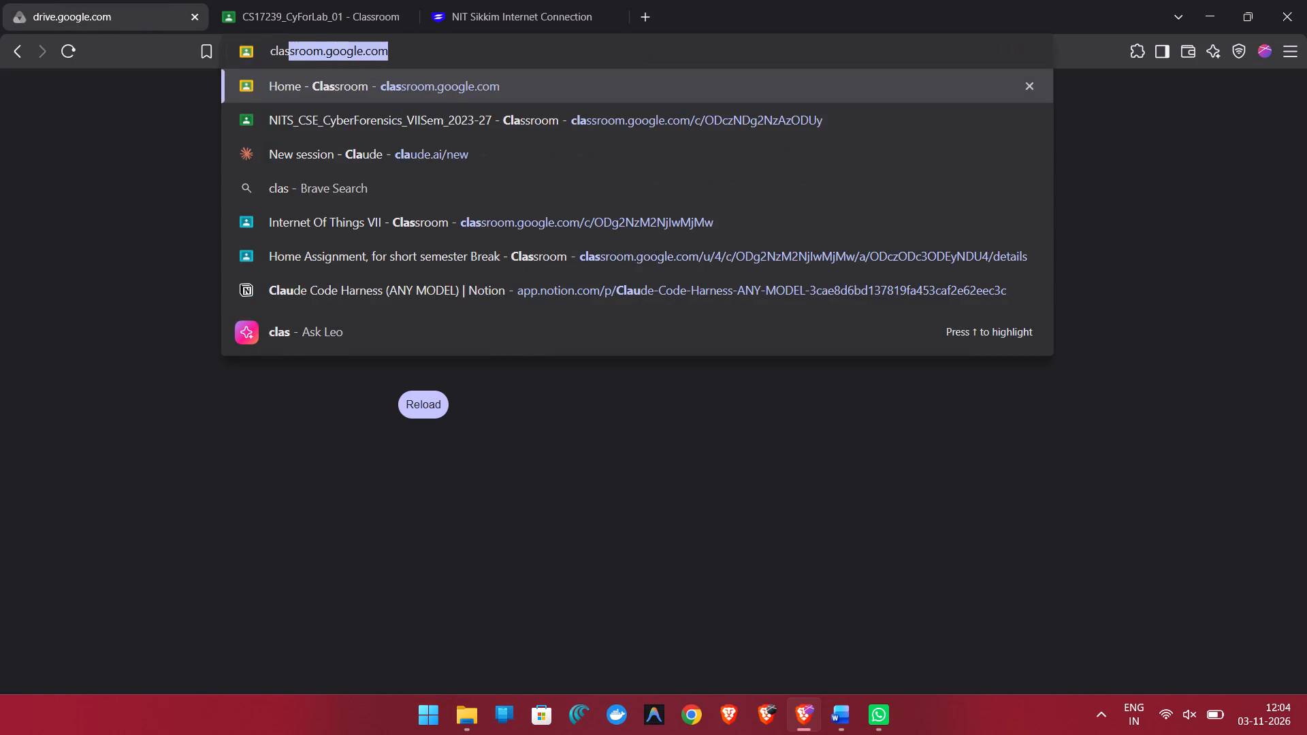
key(Return)
Check the CS17239_CyForLab_01 assignment page and the Classroom home page as they load, ending on the assignment page.
click(329, 0)
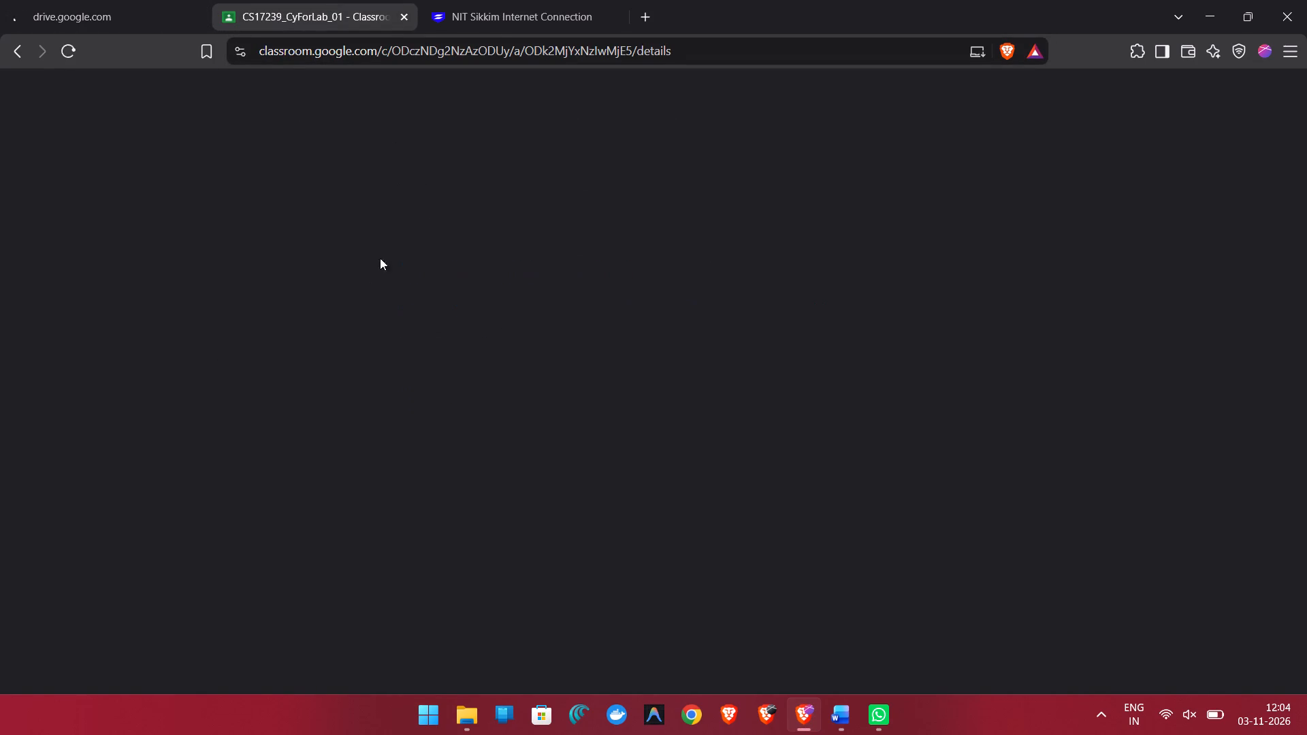
click(180, 0)
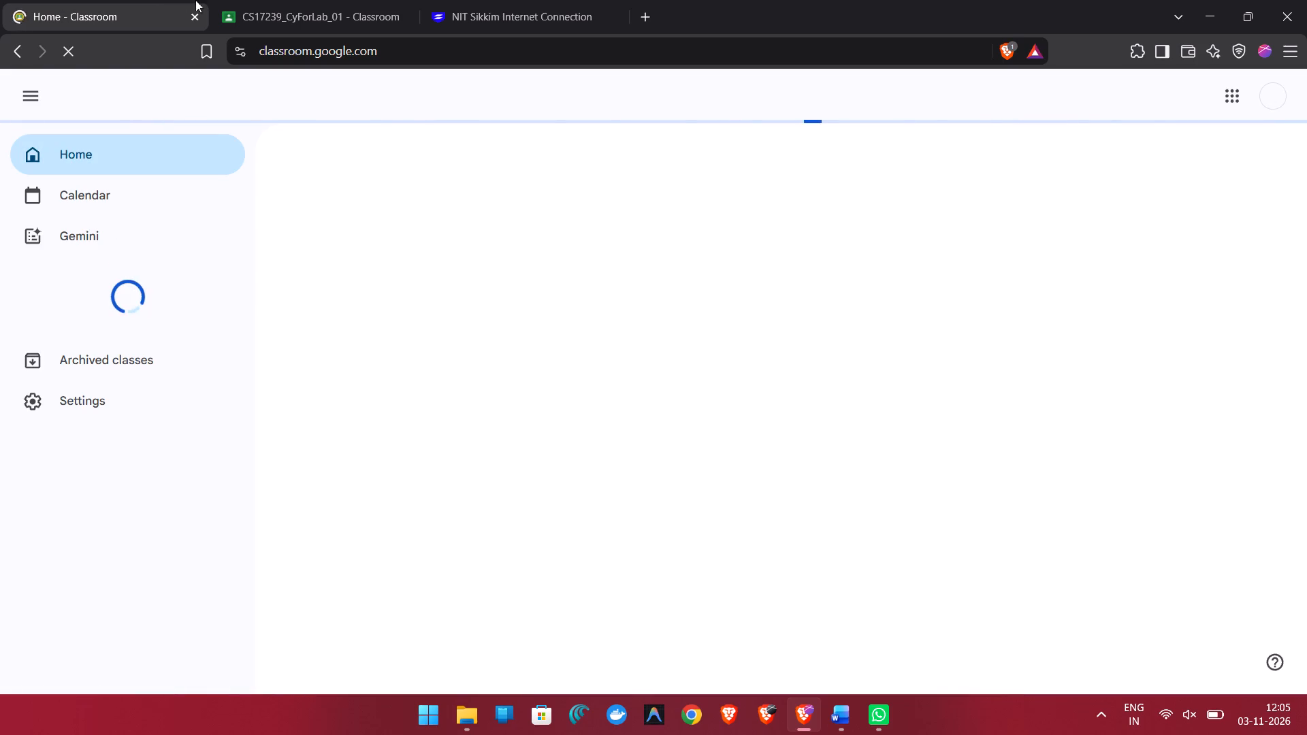
click(300, 0)
click(103, 0)
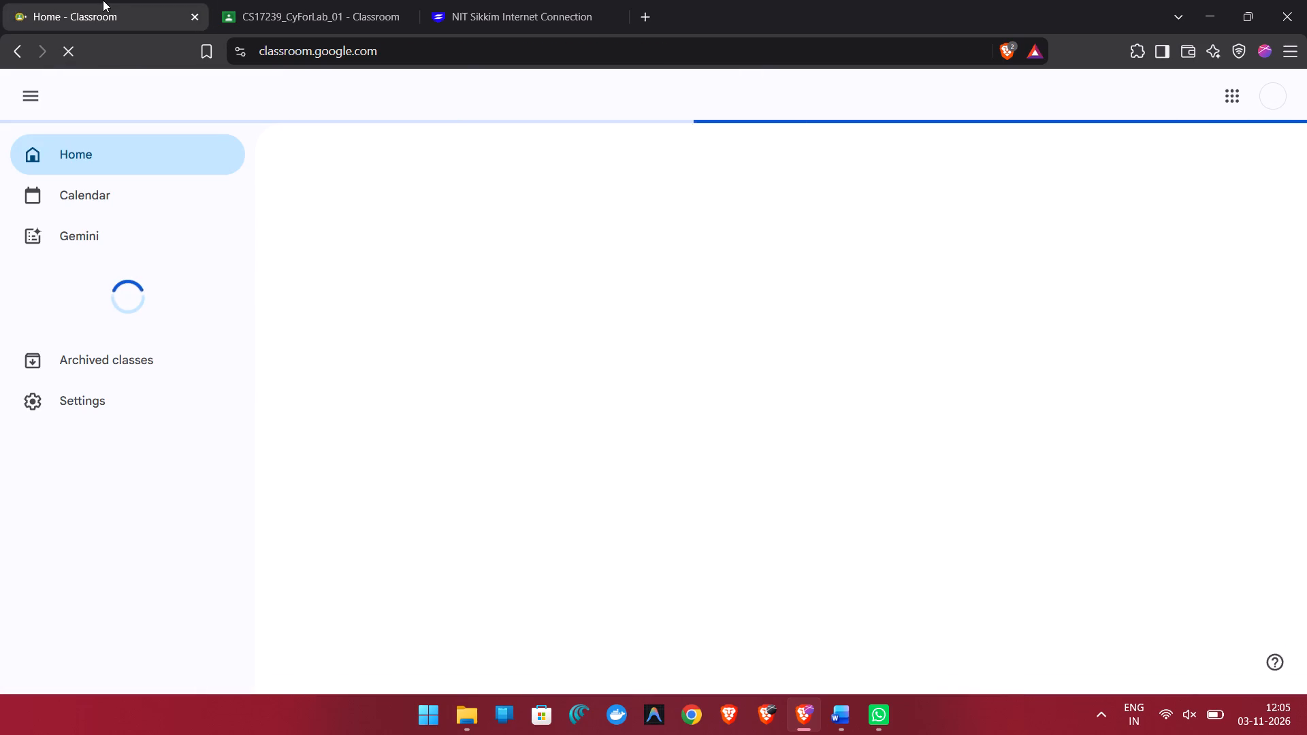
click(242, 0)
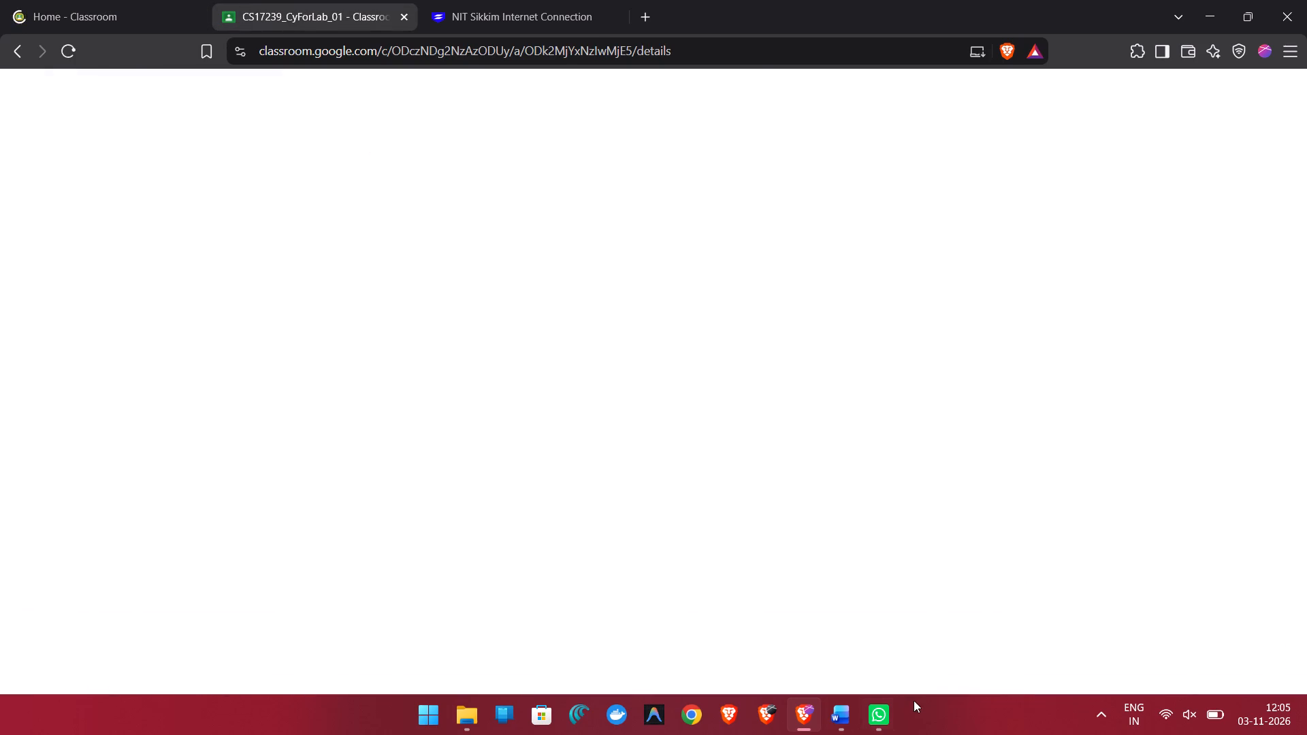
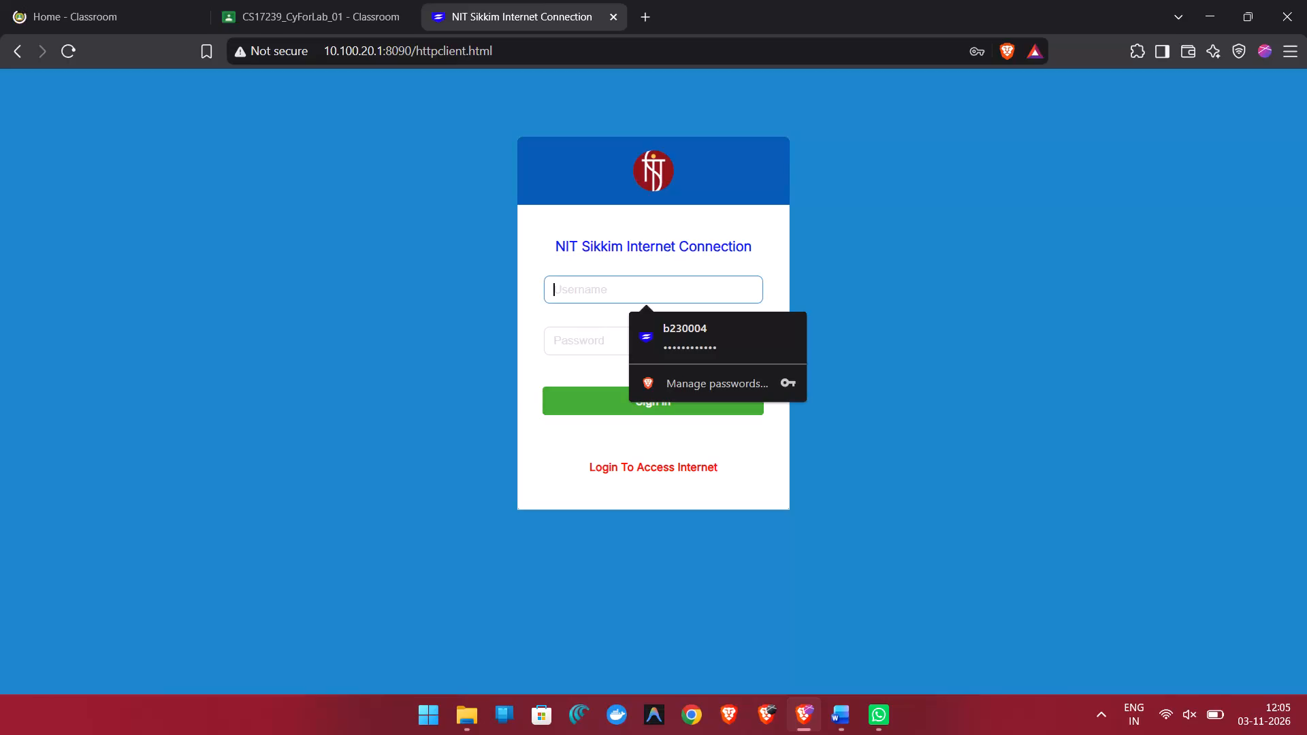
Sign in to the NIT Sikkim internet connection portal with the saved account credentials.
click(656, 339)
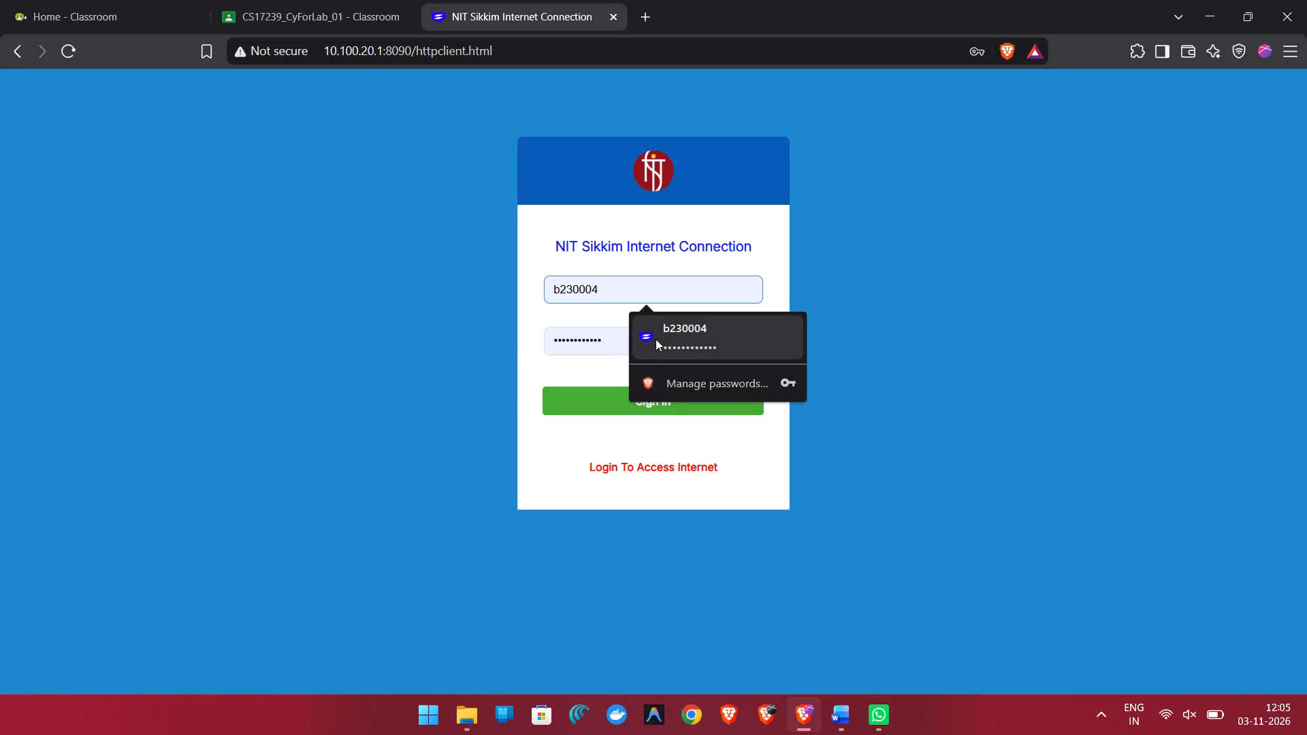
click(636, 397)
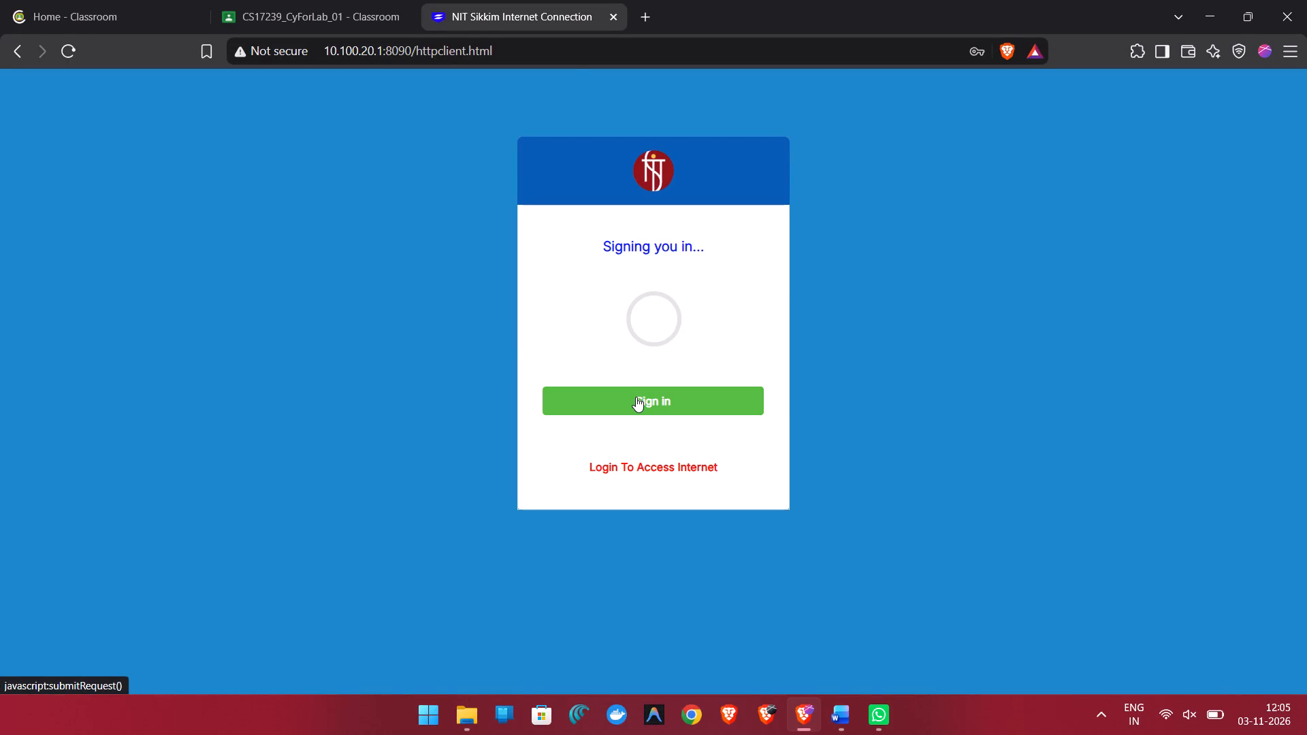
Check the Classroom pages as they load and open the NITS_CSE_CyberForensics class from the Classroom home page.
click(347, 0)
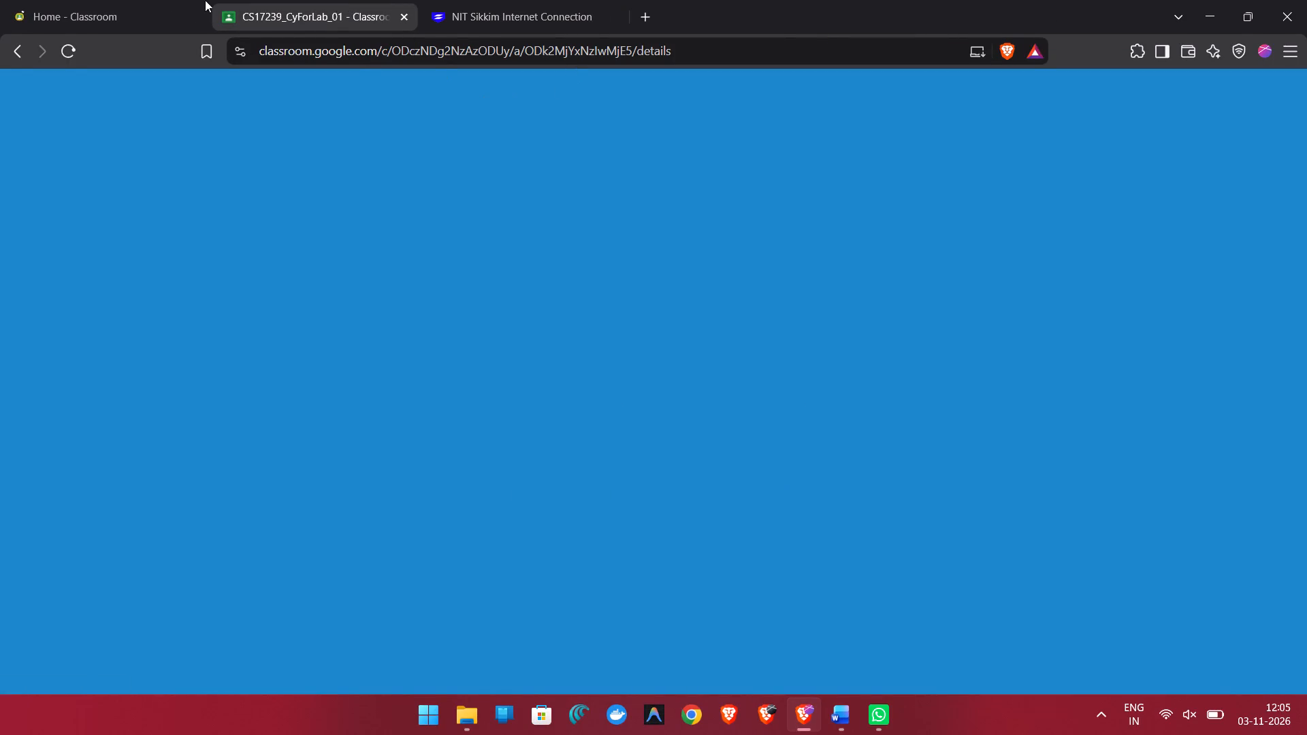
click(157, 0)
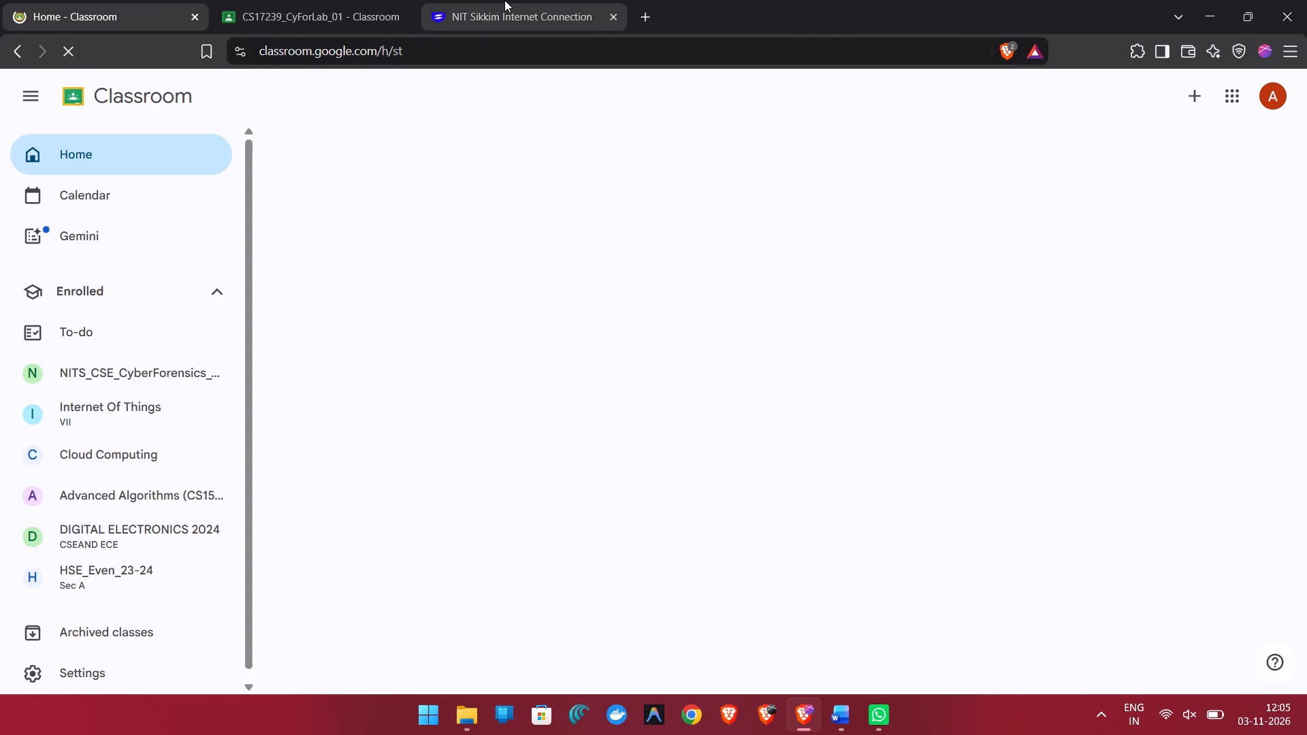
click(504, 0)
click(73, 0)
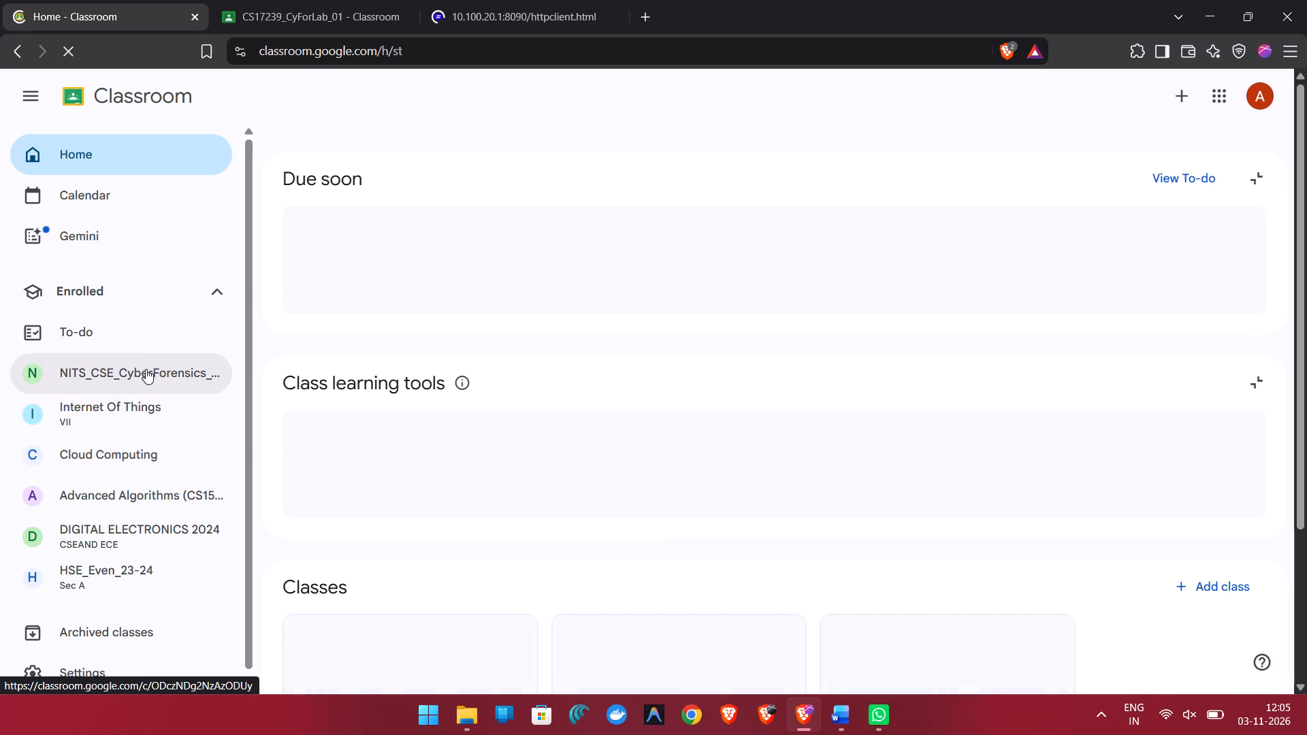
click(142, 387)
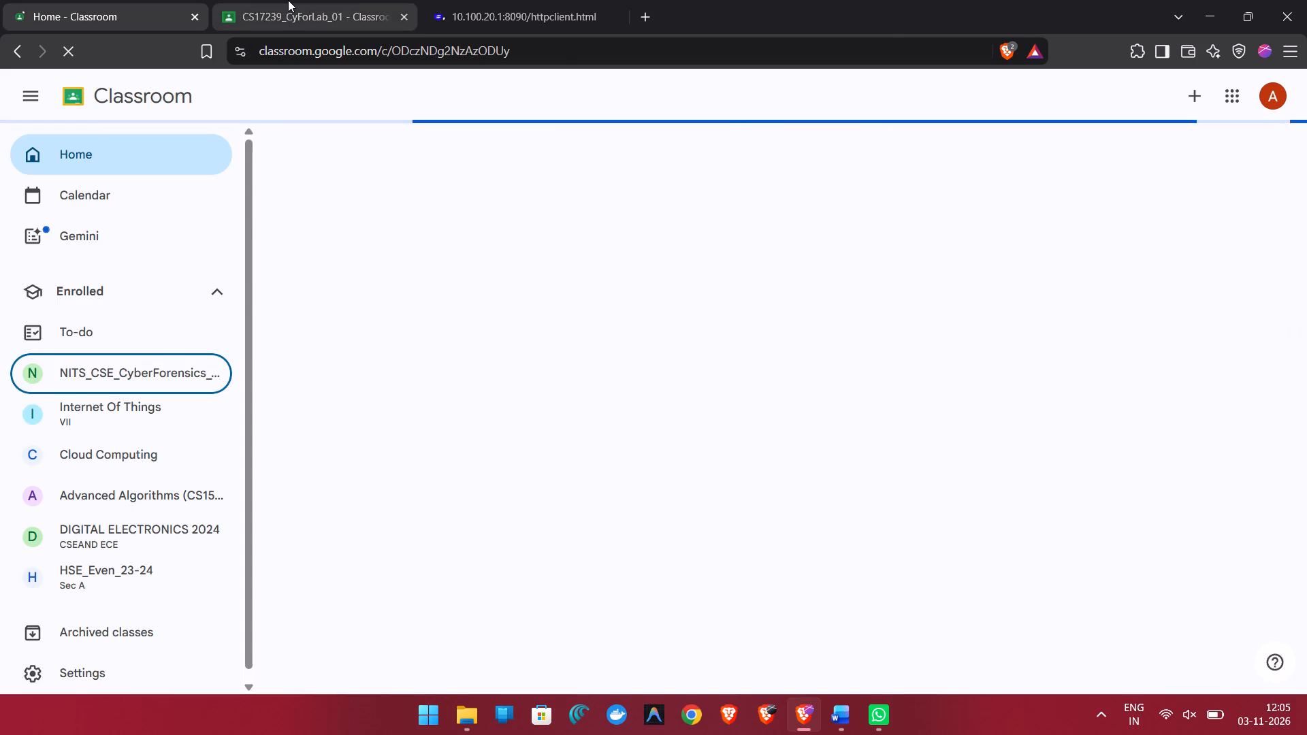
Close the internet sign-in page and return to the NITS_CSE_CyberForensics_VIISem_2023-27 class stream.
click(288, 0)
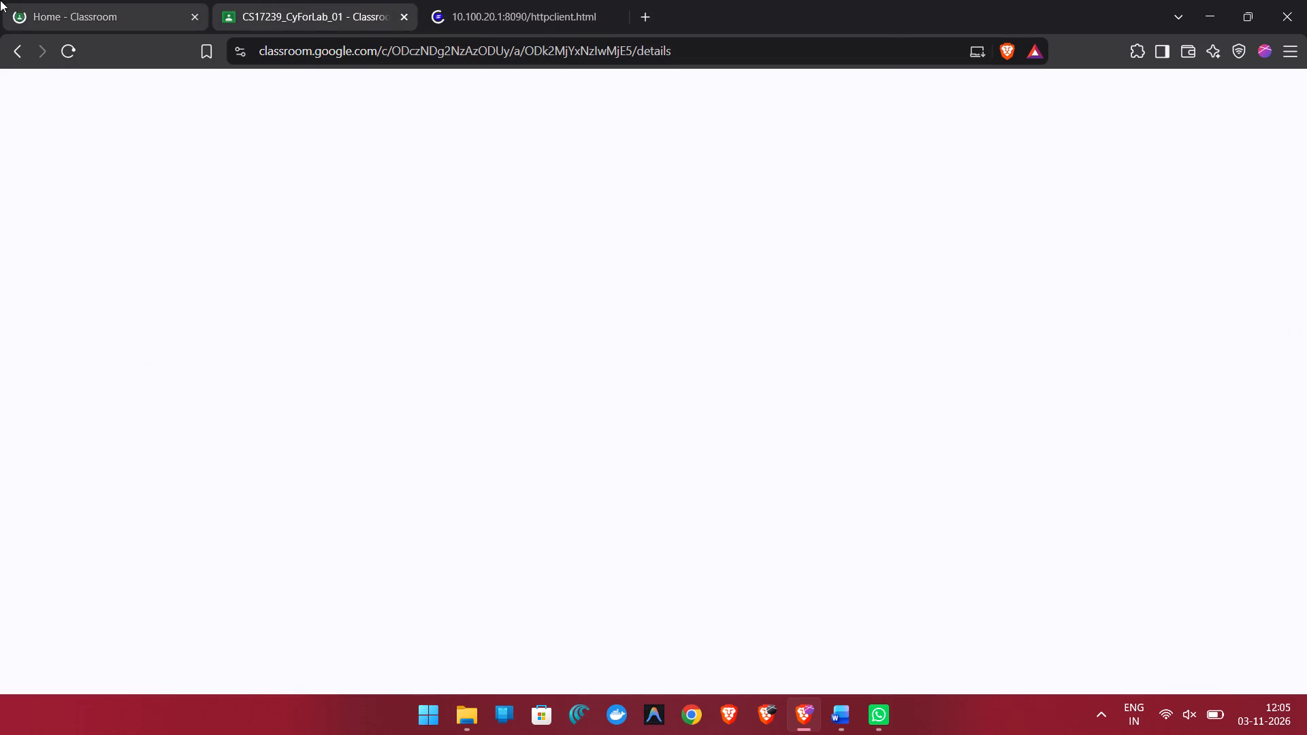
click(0, 0)
click(214, 0)
click(510, 0)
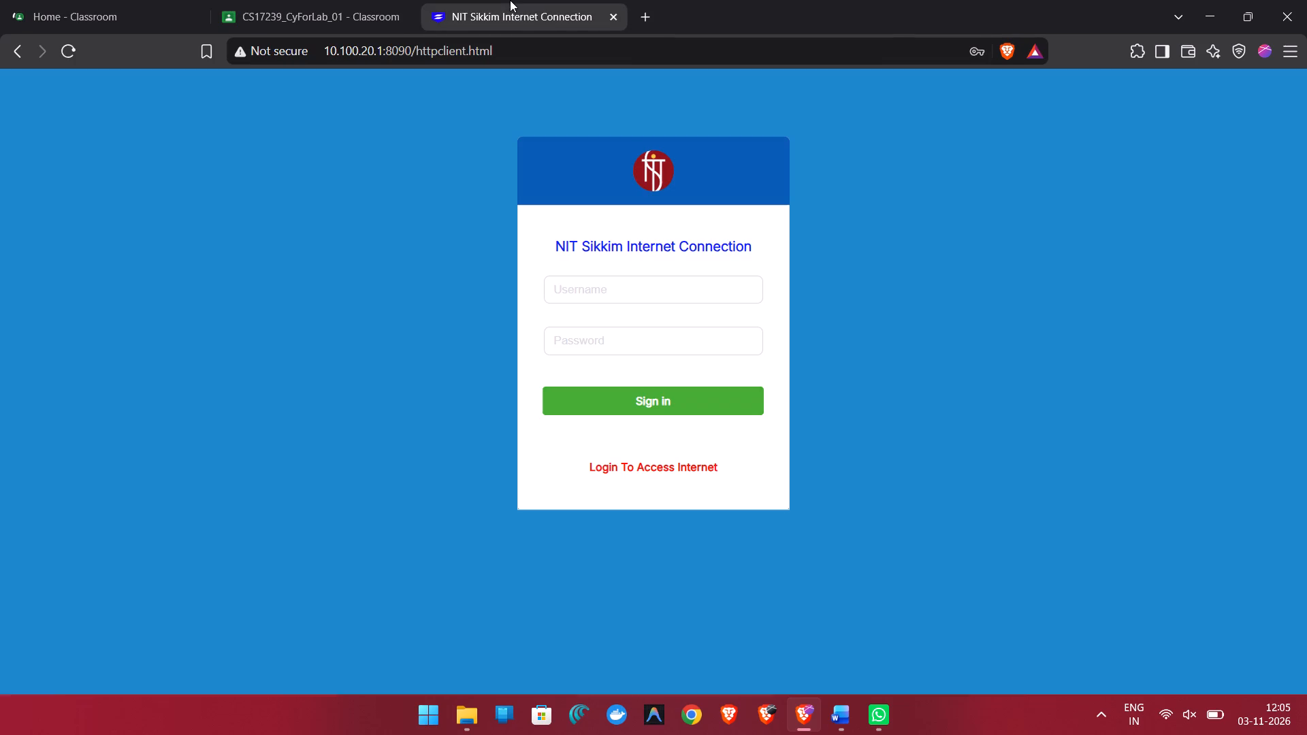
click(611, 14)
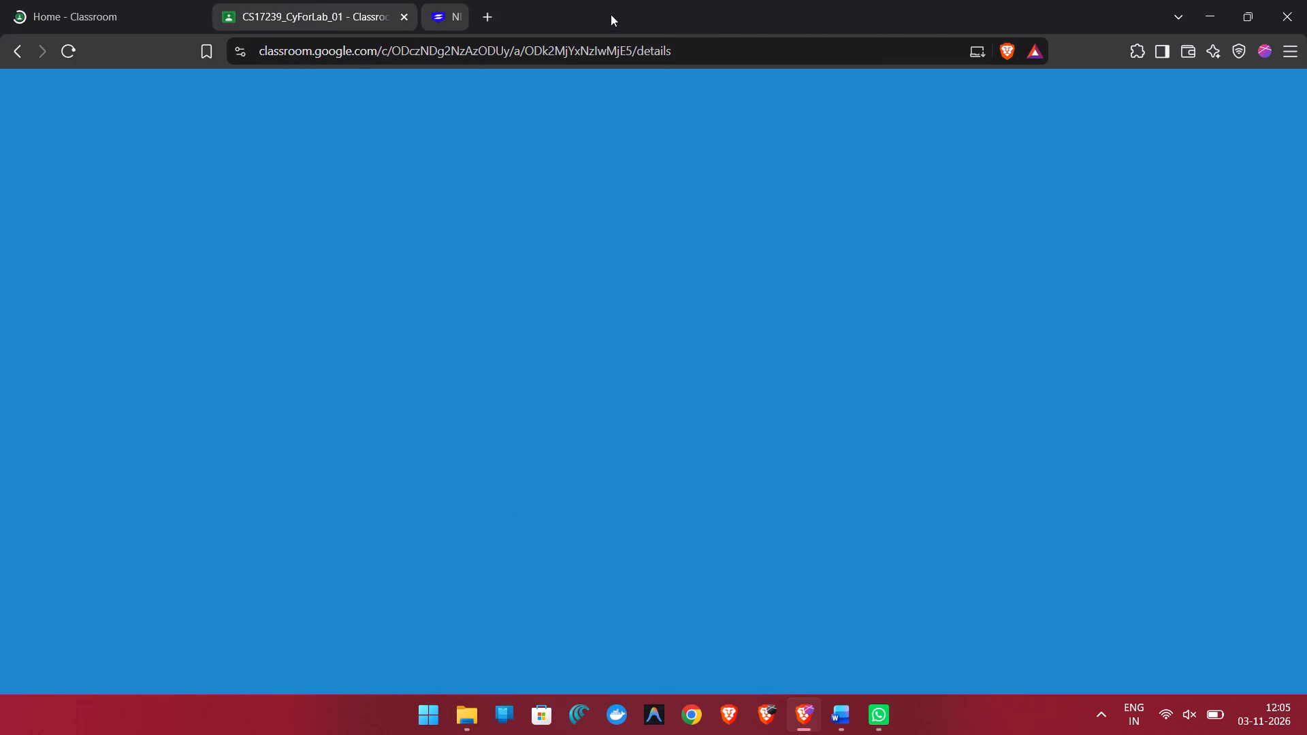
click(148, 0)
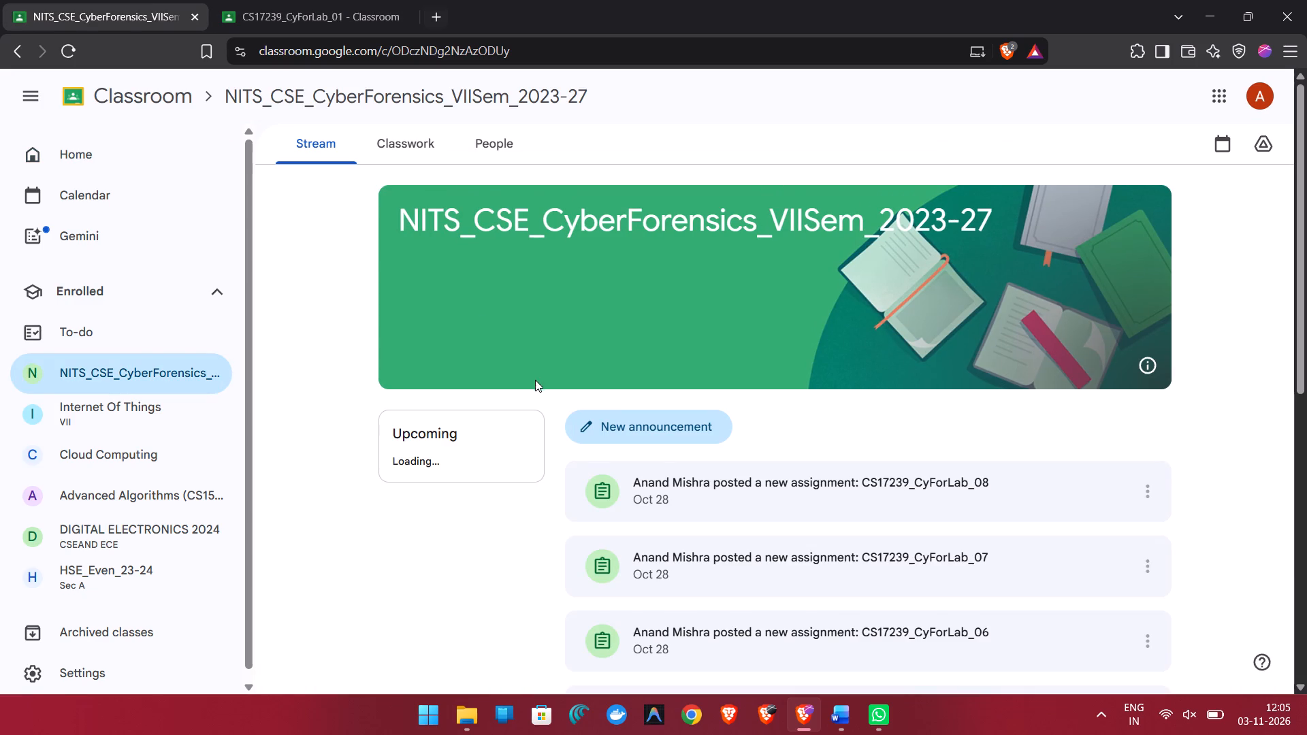
Check the submission on the CS17239_CyForLab_02 assignment page, then go back to the class stream.
scroll(531, 379, down, 4)
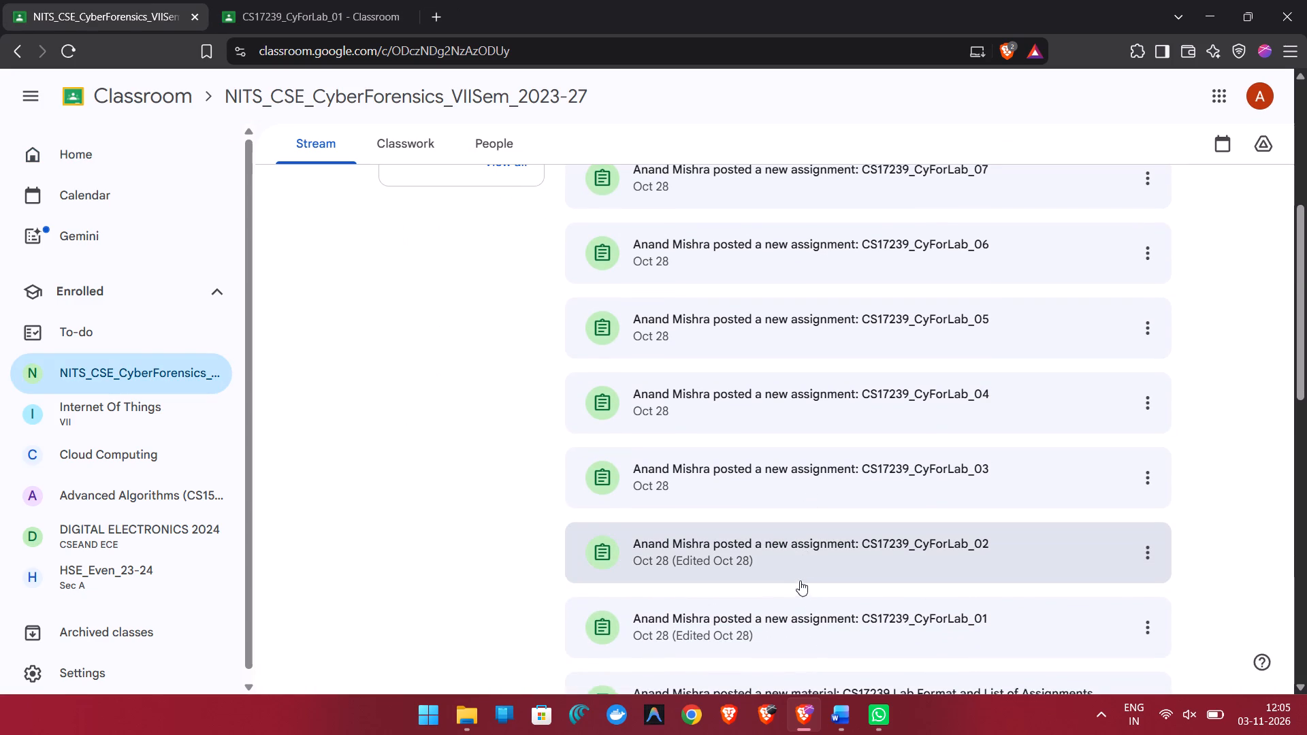
click(808, 551)
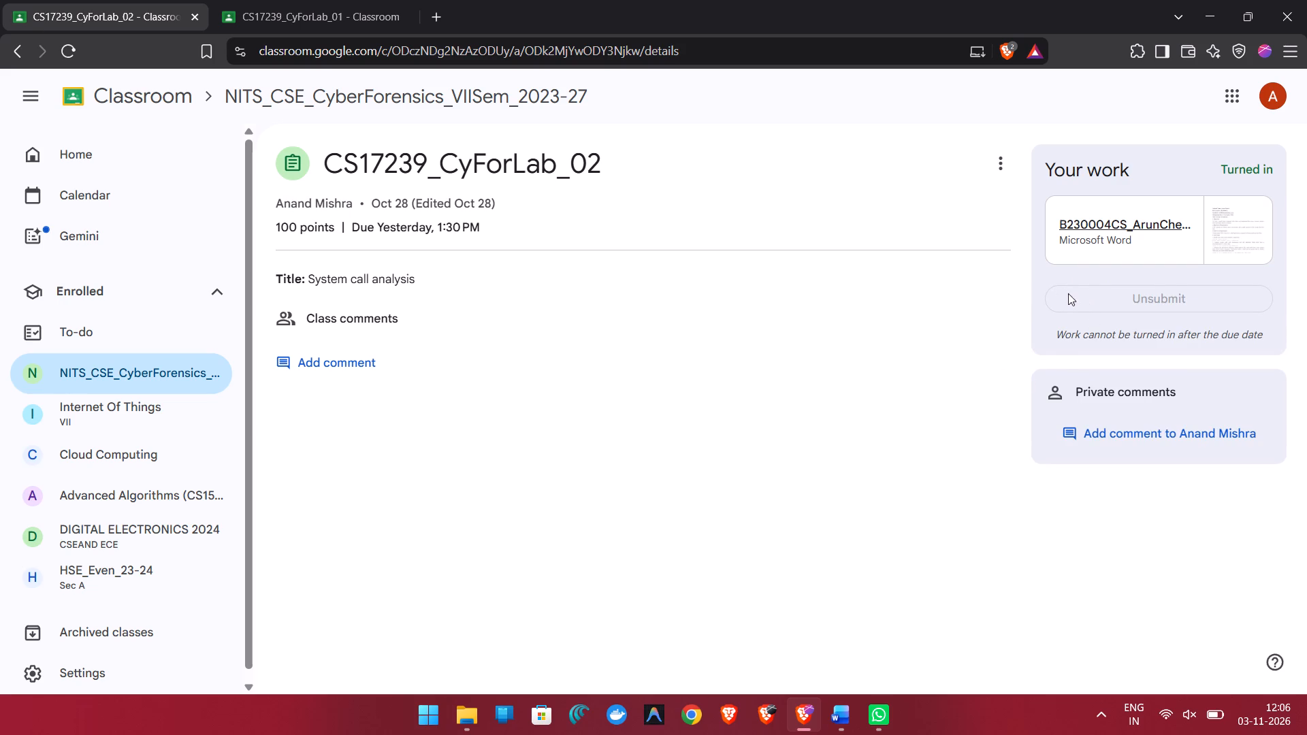
scroll(899, 312, right, 7)
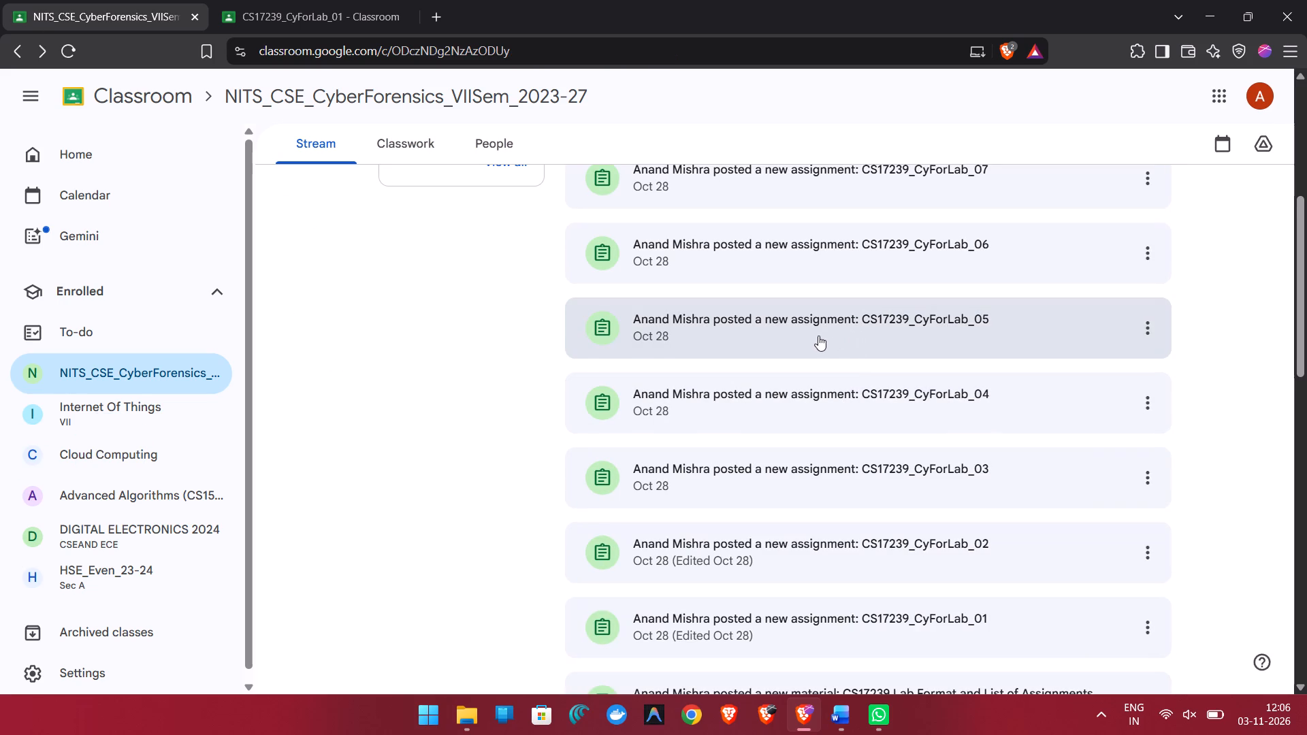
Open the CS17239_CyForLab_01 assignment from the class stream to check its title and attached work.
scroll(818, 336, up, 1)
scroll(818, 336, down, 1)
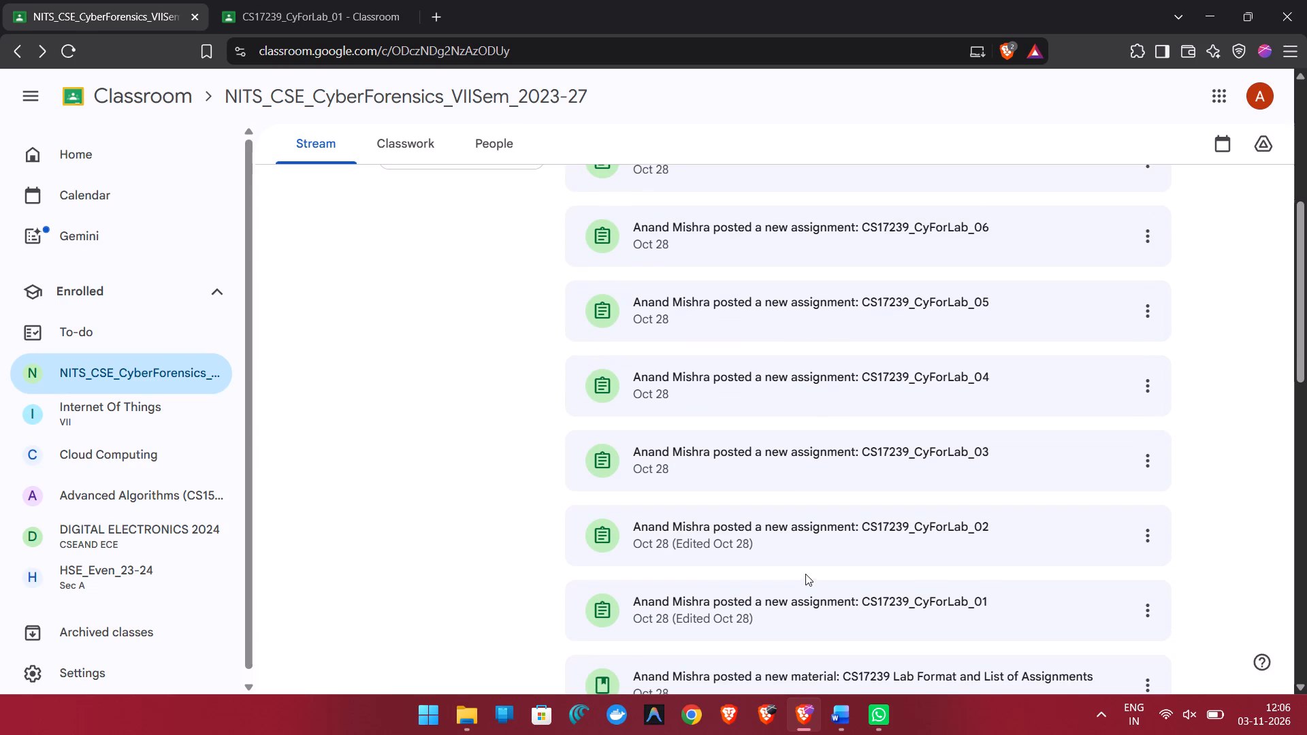
click(799, 599)
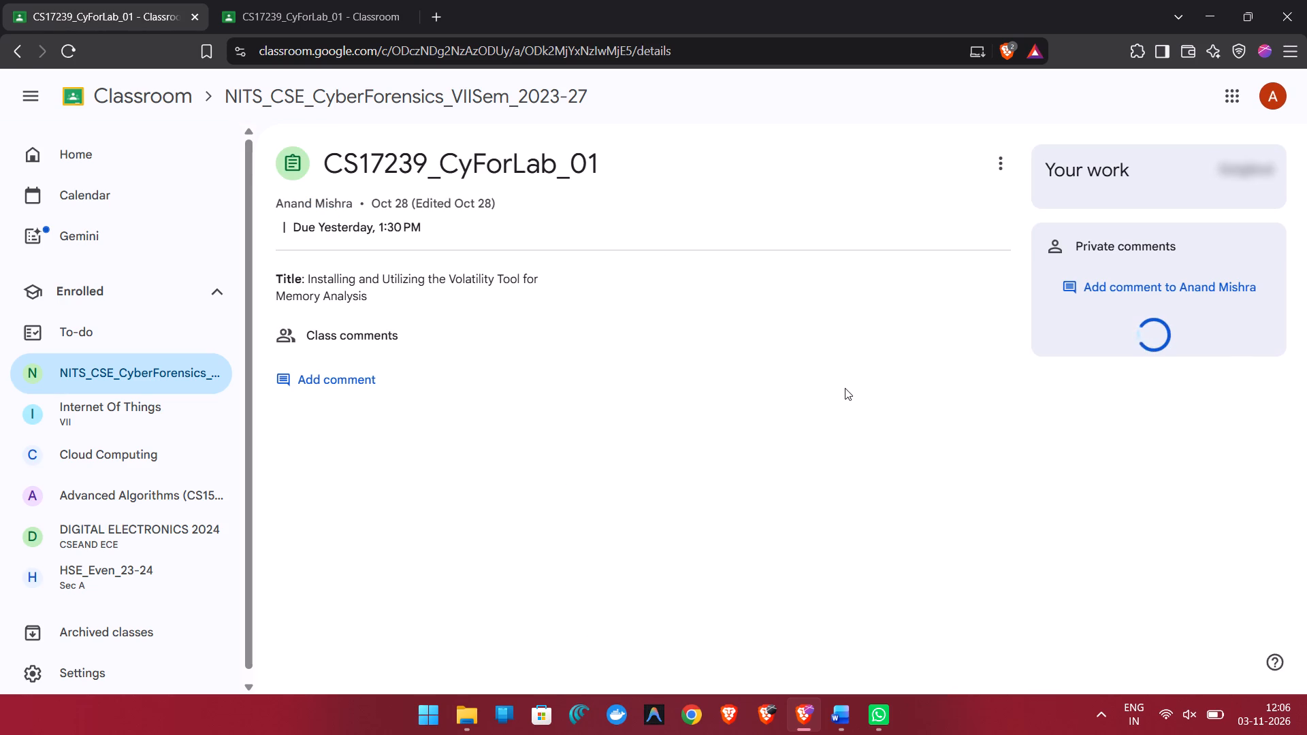
Switch to the CyForLab_01 report in Word and review it from the title details through the requirements to the lab tasks.
click(850, 718)
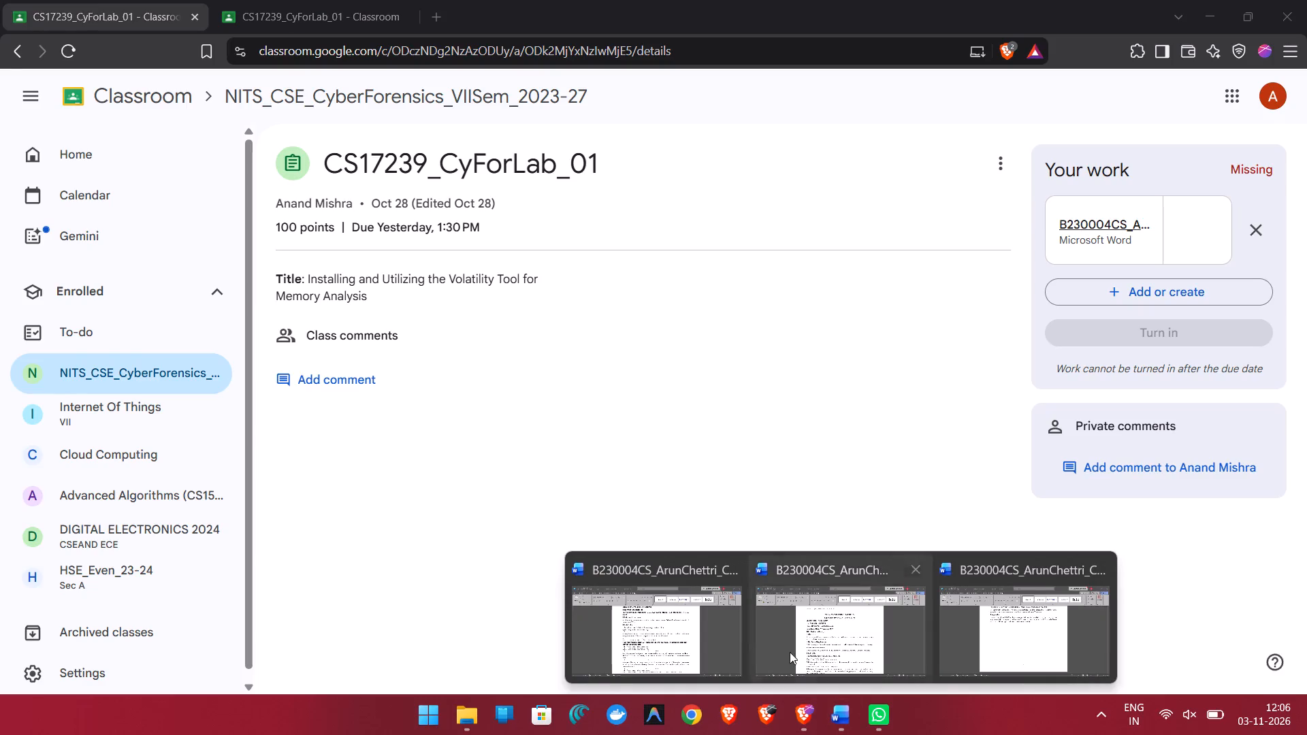
click(677, 625)
scroll(679, 448, up, 2)
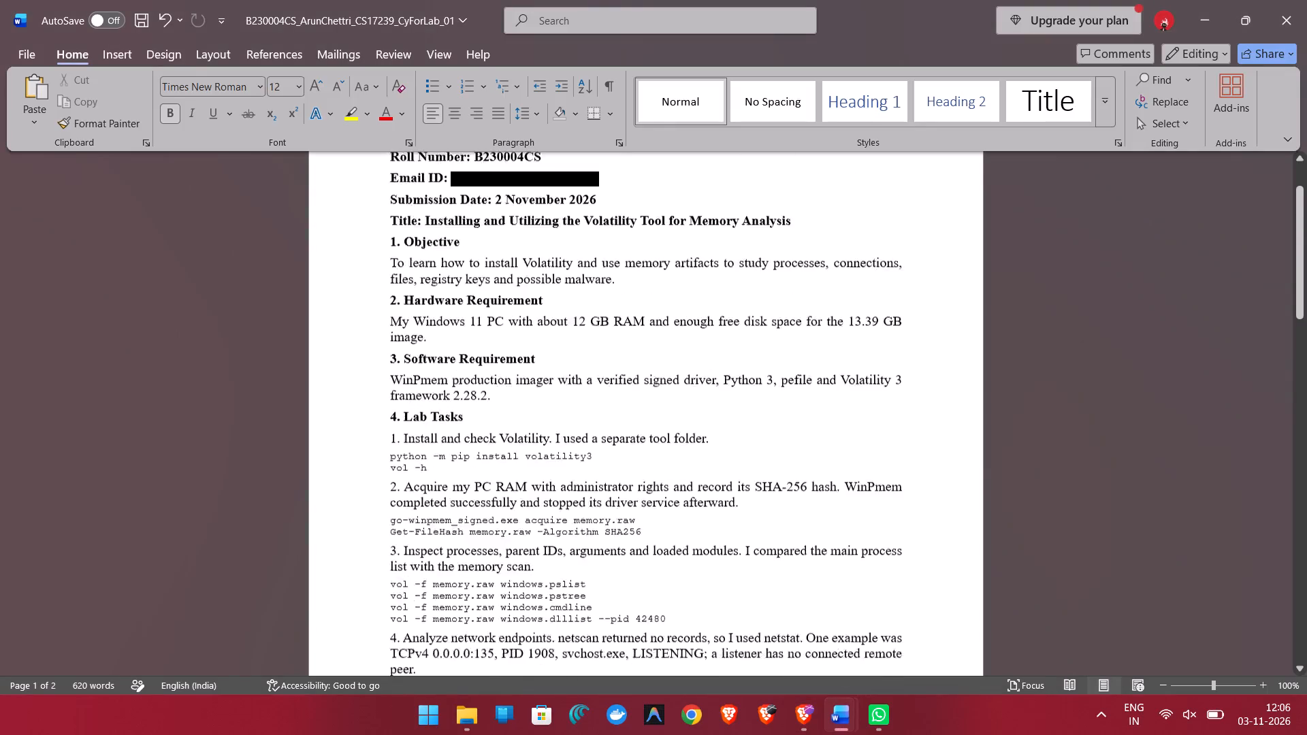
scroll(679, 448, up, 1)
scroll(679, 448, down, 1)
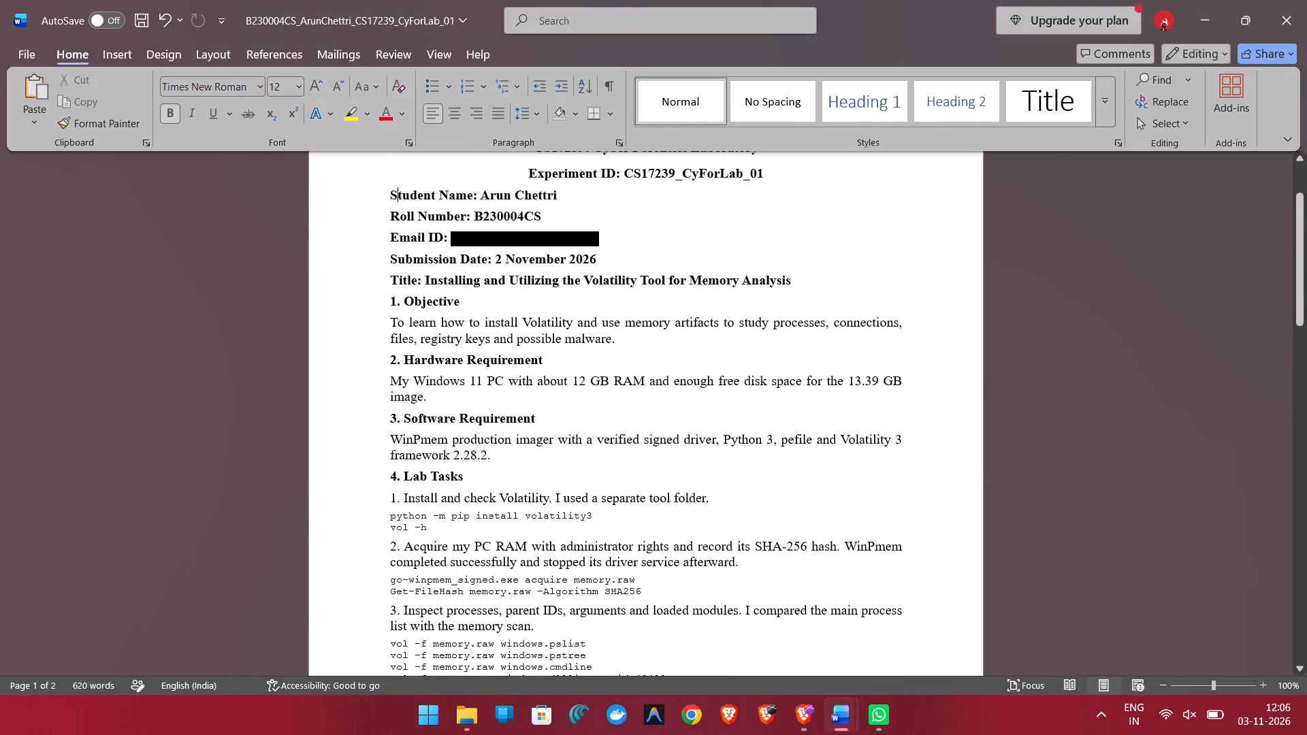
scroll(679, 448, down, 1)
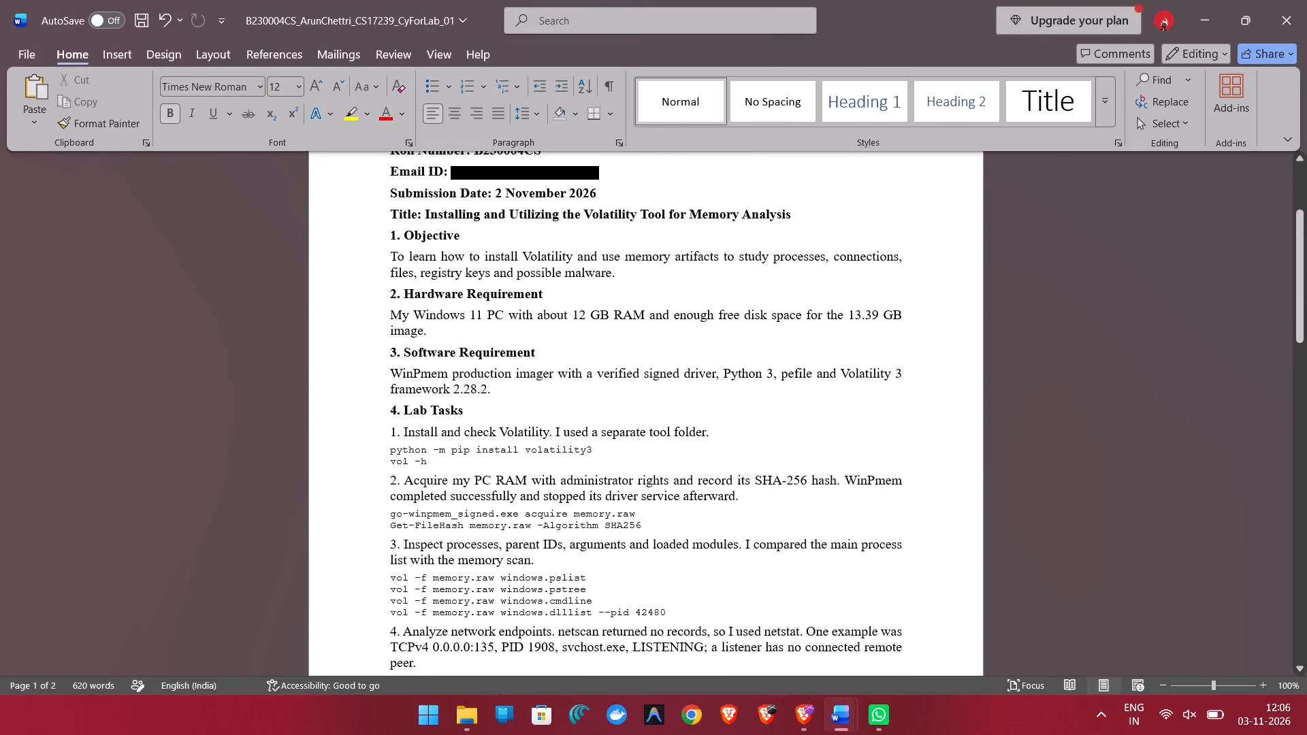
scroll(679, 448, down, 1)
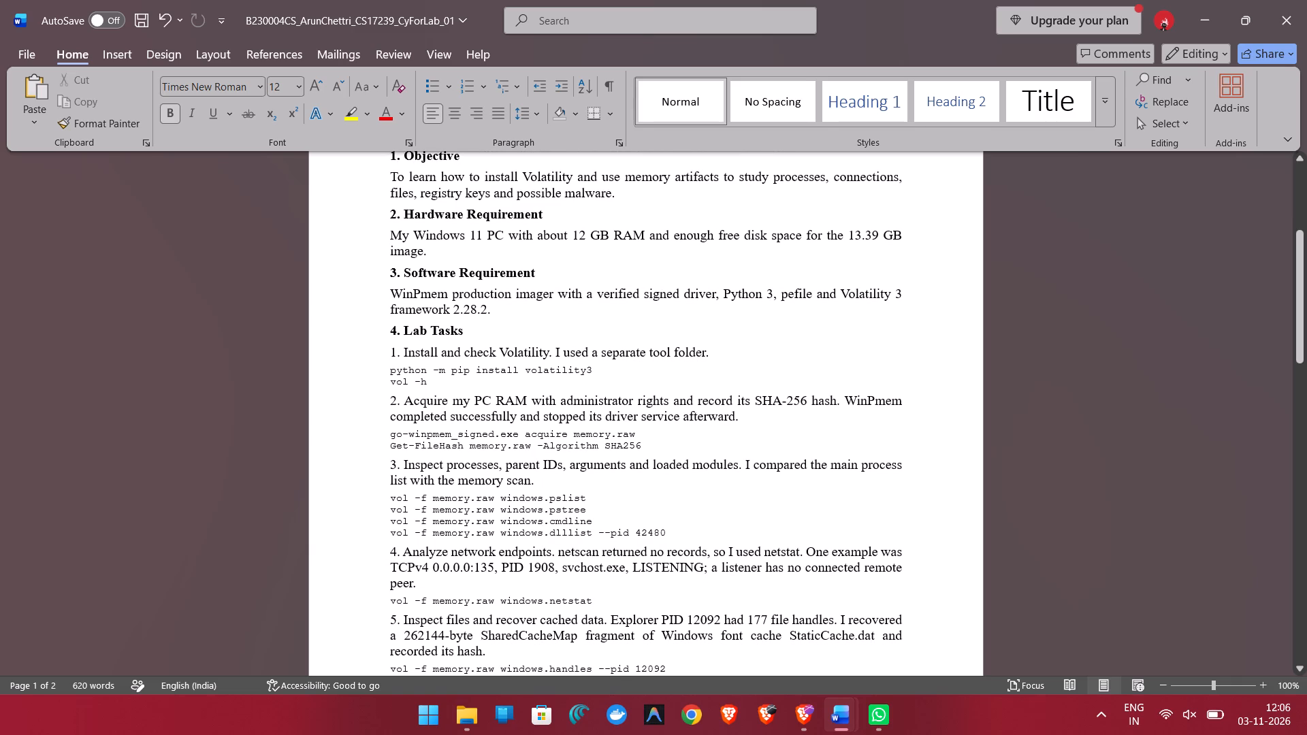
Read lab task 2 on acquiring the PC RAM line by line, including its acquisition and hash commands.
click(649, 444)
key(Up)
key(Up)
key(Up)
key(Up)
key(Down)
key(Down)
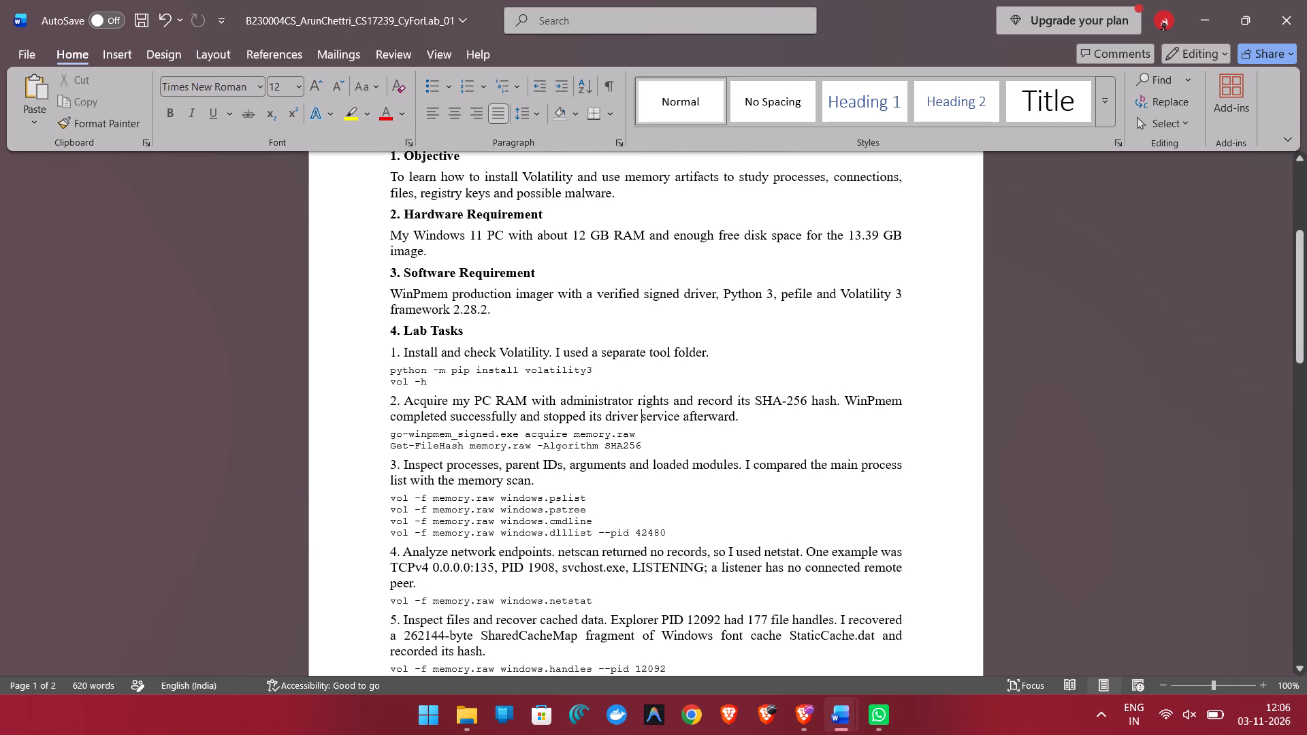
key(Up)
key(Left)
key(Left)
key(Down)
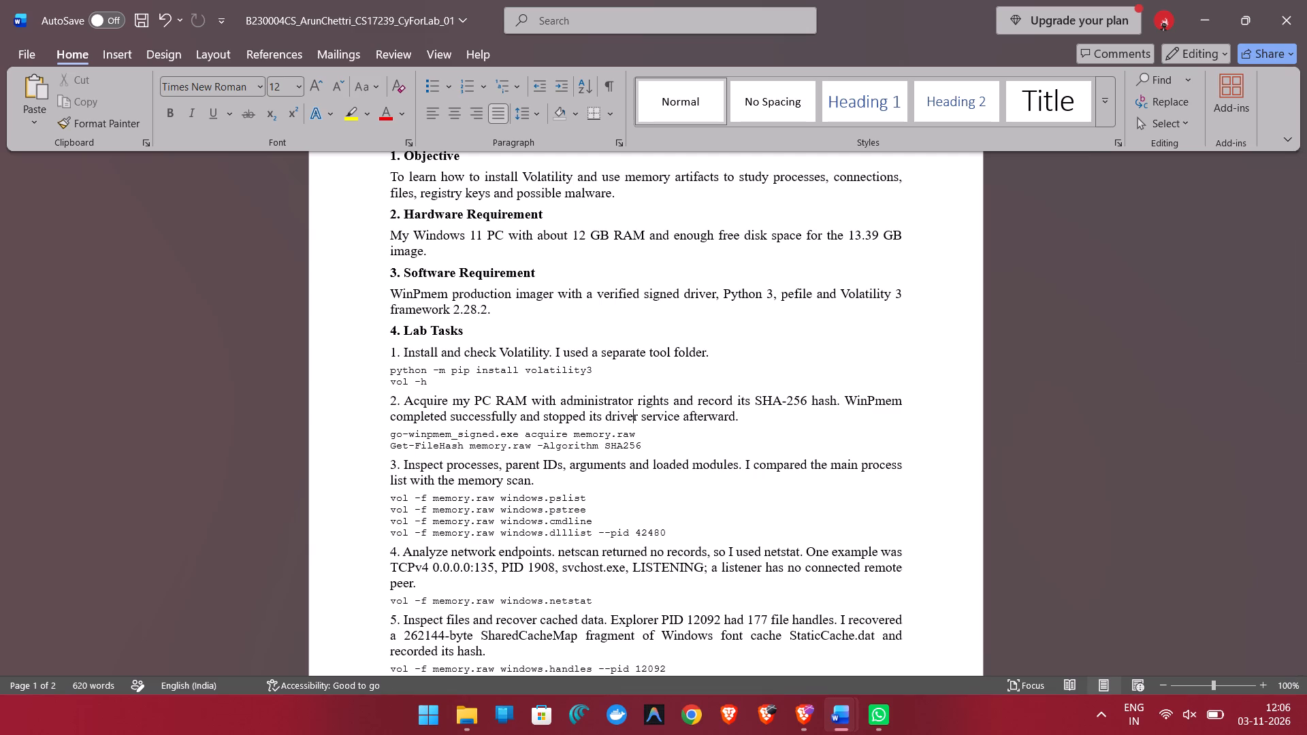
key(Right)
key(Up)
key(Down)
key(Up)
key(Up)
key(Down)
key(Down)
key(Up)
key(Down)
key(Down)
key(Down)
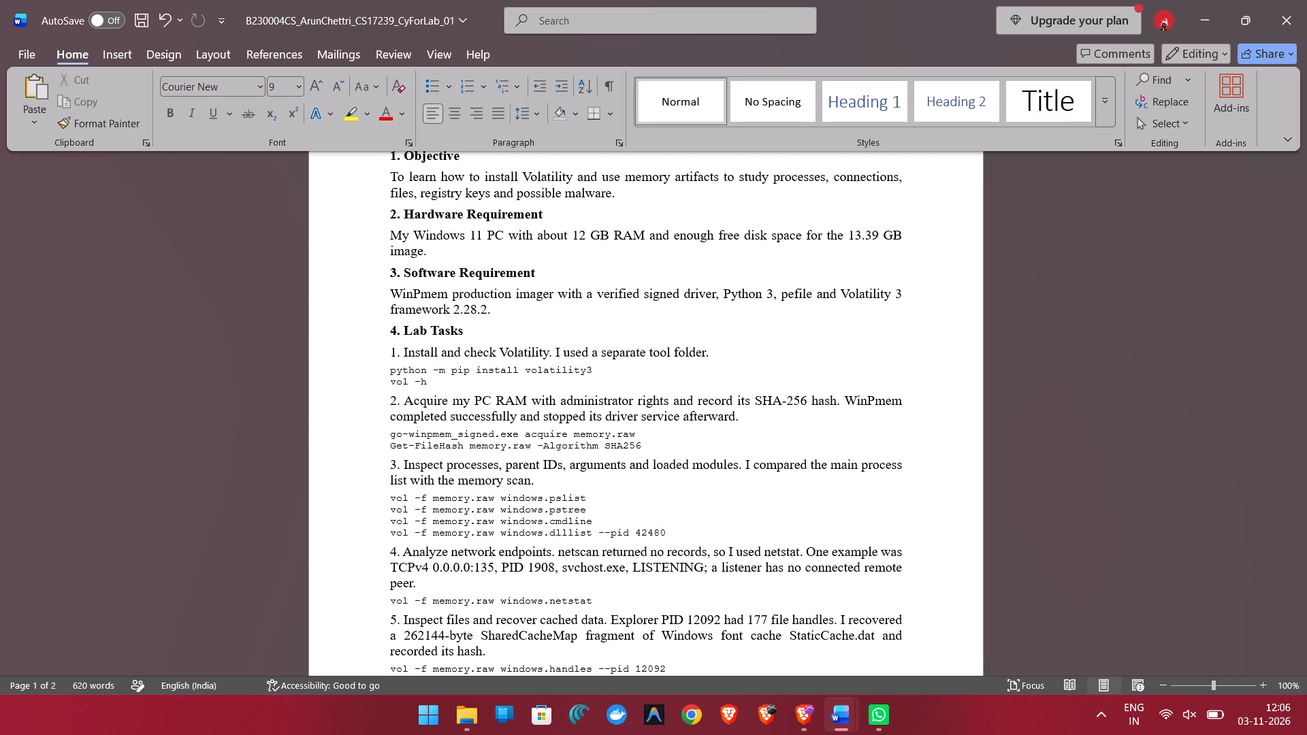
Read lab task 3 on inspecting processes, its Volatility commands and the start of task 4 on network endpoints.
key(Down)
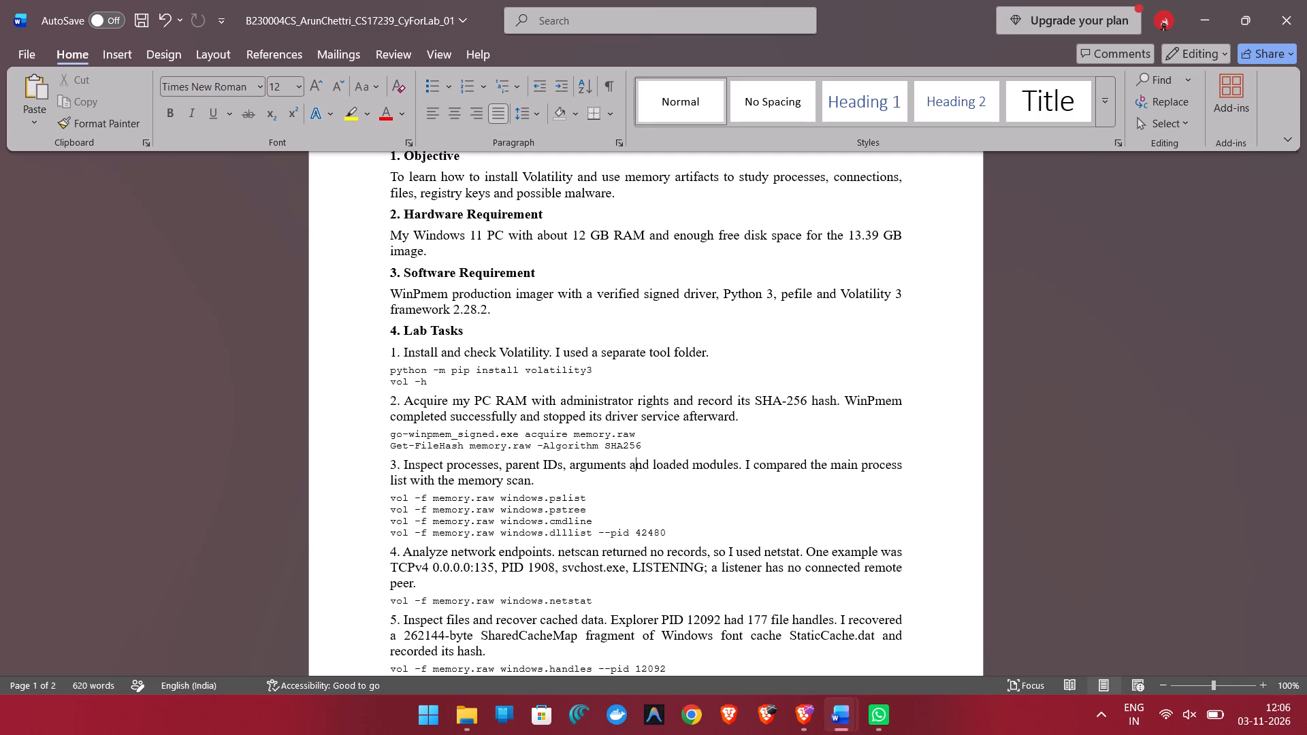
key(Left)
key(Down)
key(Down)
key(Down)
key(Down)
key(Down)
key(Down)
key(Up)
key(Up)
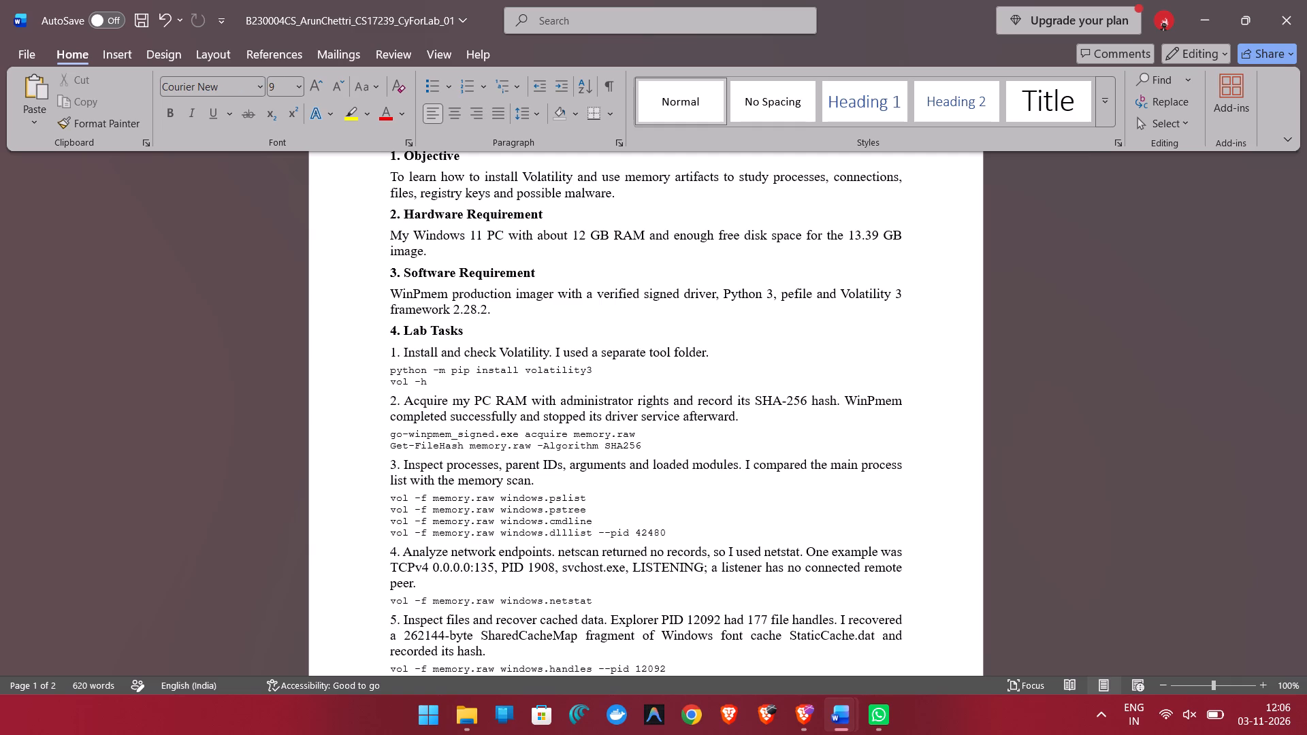
key(Up)
Reread the memory acquisition and file hash commands of lab task 2, ending at the start of task 3.
key(Up)
key(Up)
key(Up)
key(Up)
key(Up)
key(Right)
key(Down)
key(Right)
key(Up)
key(Down)
key(Up)
key(Down)
key(Down)
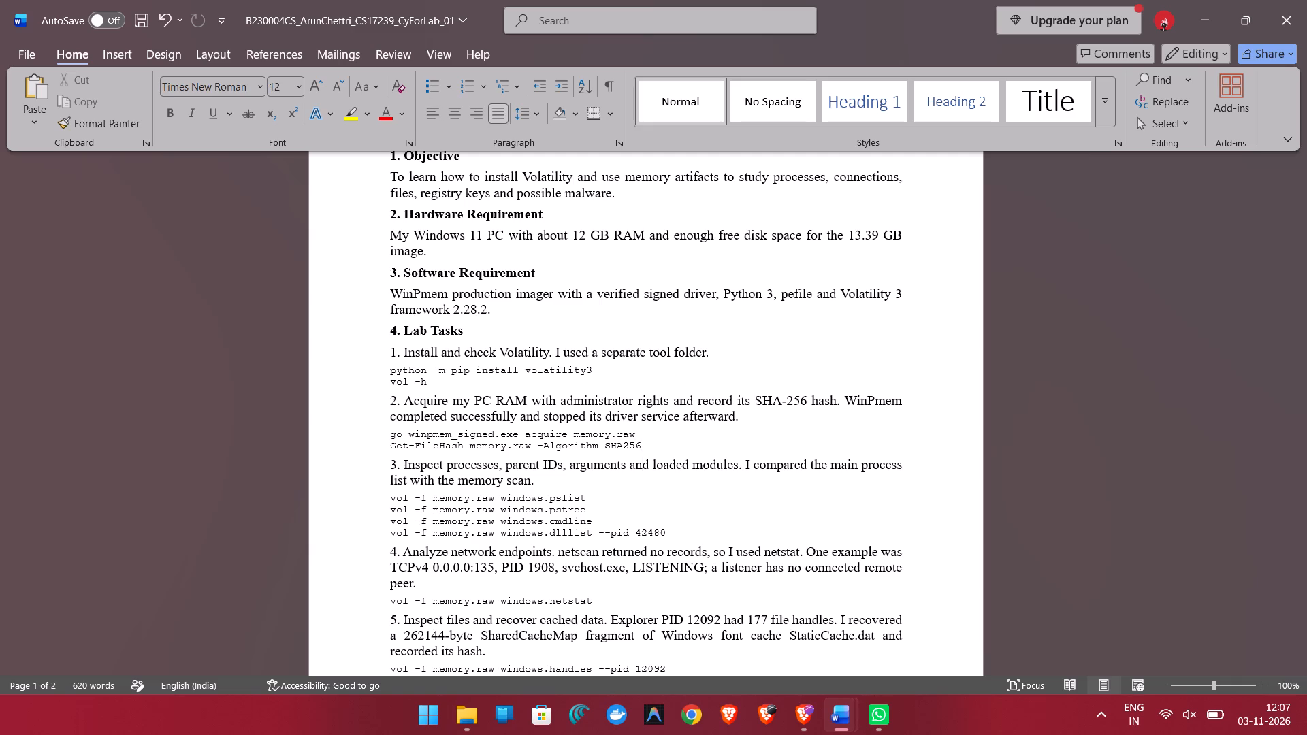
Read the end of lab task 3 on inspecting processes and its four Volatility commands, down to task 4.
key(Down)
key(Up)
key(Down)
key(Down)
key(Down)
key(Down)
key(Down)
key(Down)
Read lab task 4 on analyzing network endpoints, including its netstat example and command.
key(Up)
key(Right)
key(Right)
key(Right)
key(Right)
key(Right)
key(Left)
key(Down)
key(Left)
key(Right)
key(Down)
key(Down)
key(Down)
Read lab task 5 on inspecting files and recovering cached data, including its handles and filescan commands.
key(Down)
key(Down)
key(Down)
key(Down)
key(Down)
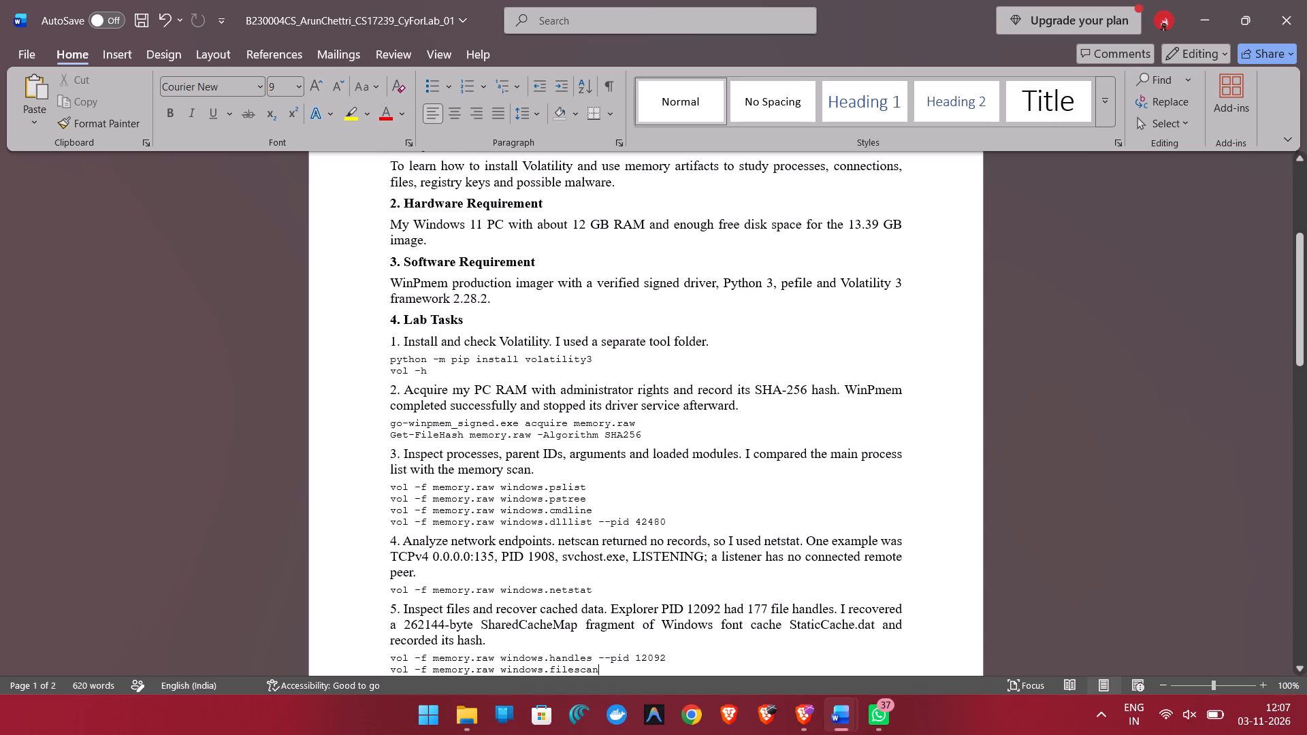
scroll(622, 394, down, 1)
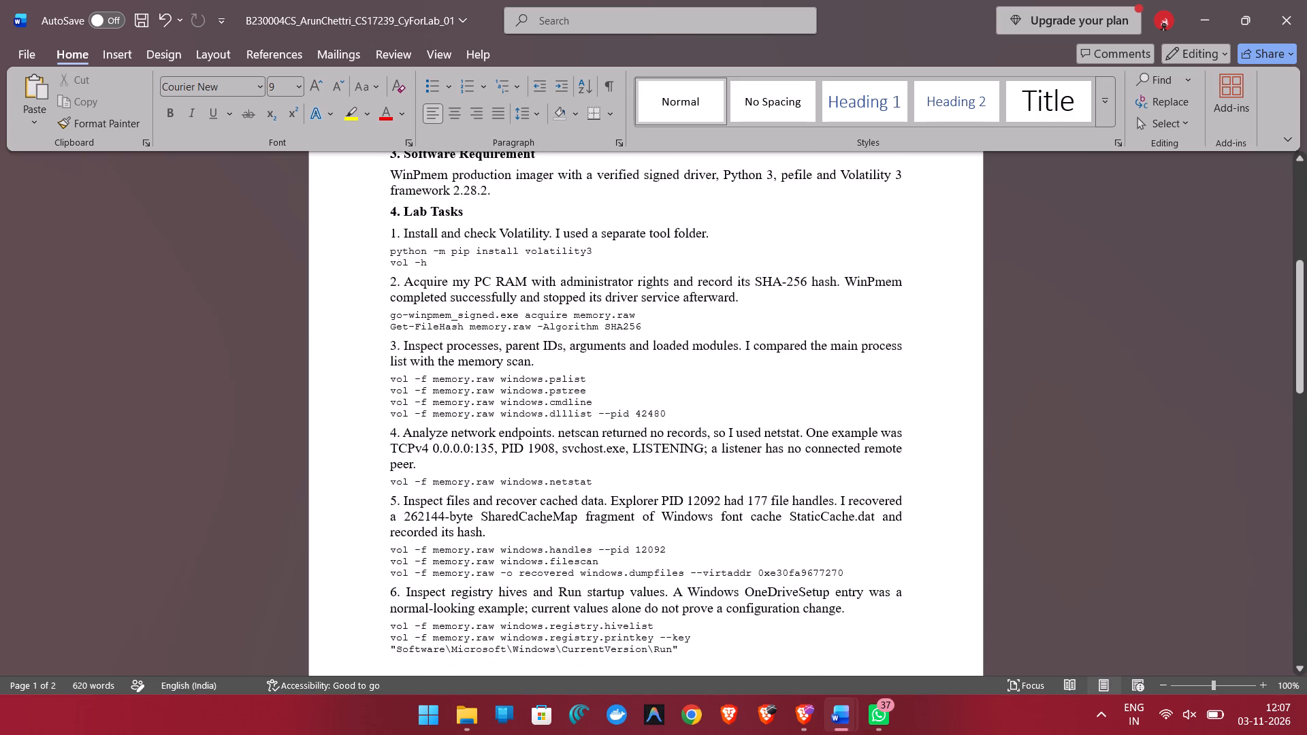
scroll(622, 394, down, 1)
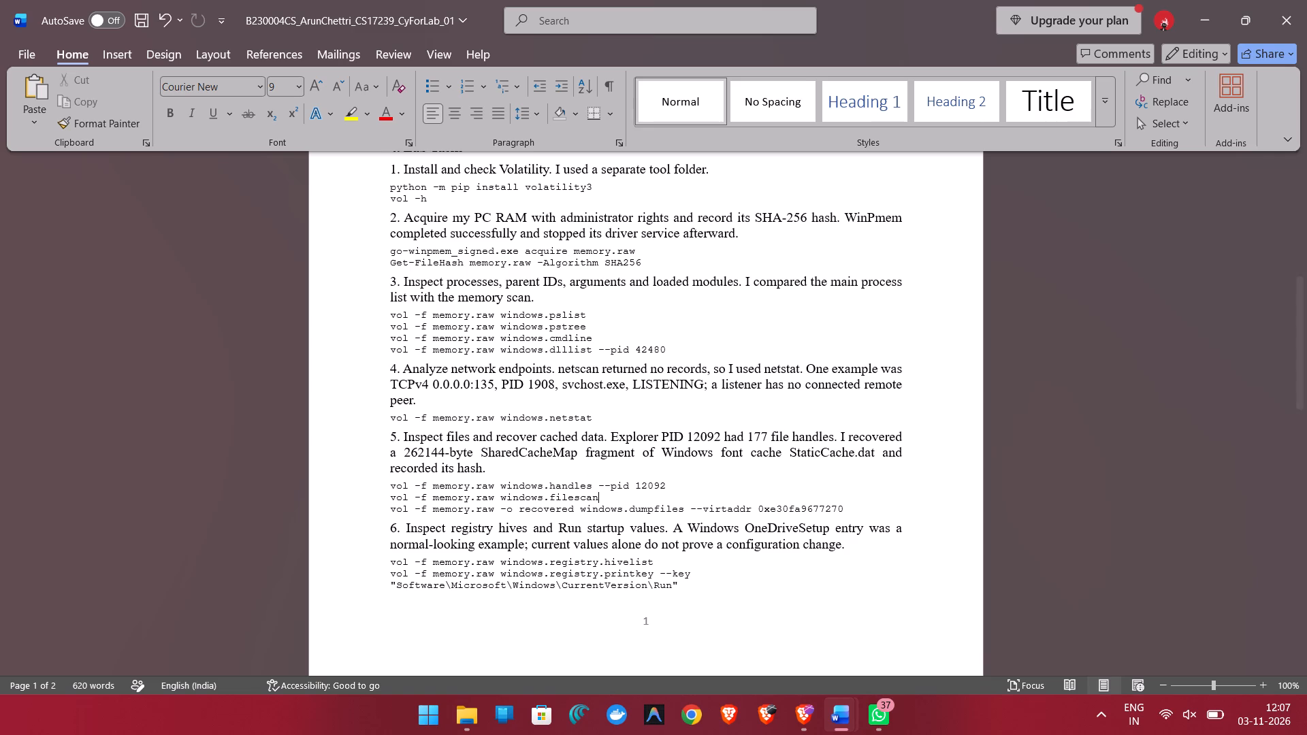
Examine the dumpfiles command of lab task 5 character by character up to its virtual address.
key(Down)
key(Down)
key(Up)
key(Right)
key(Right)
key(Right)
key(Right)
key(Right)
key(Right)
key(Right)
key(Right)
key(Right)
key(Right)
key(Right)
key(Right)
key(Right)
key(Right)
key(Right)
key(Right)
key(Right)
key(Right)
key(Right)
key(Right)
key(Right)
key(Right)
key(Right)
key(Right)
Read lab task 6 on registry hives and Run startup values, including its hivelist and printkey commands.
key(Down)
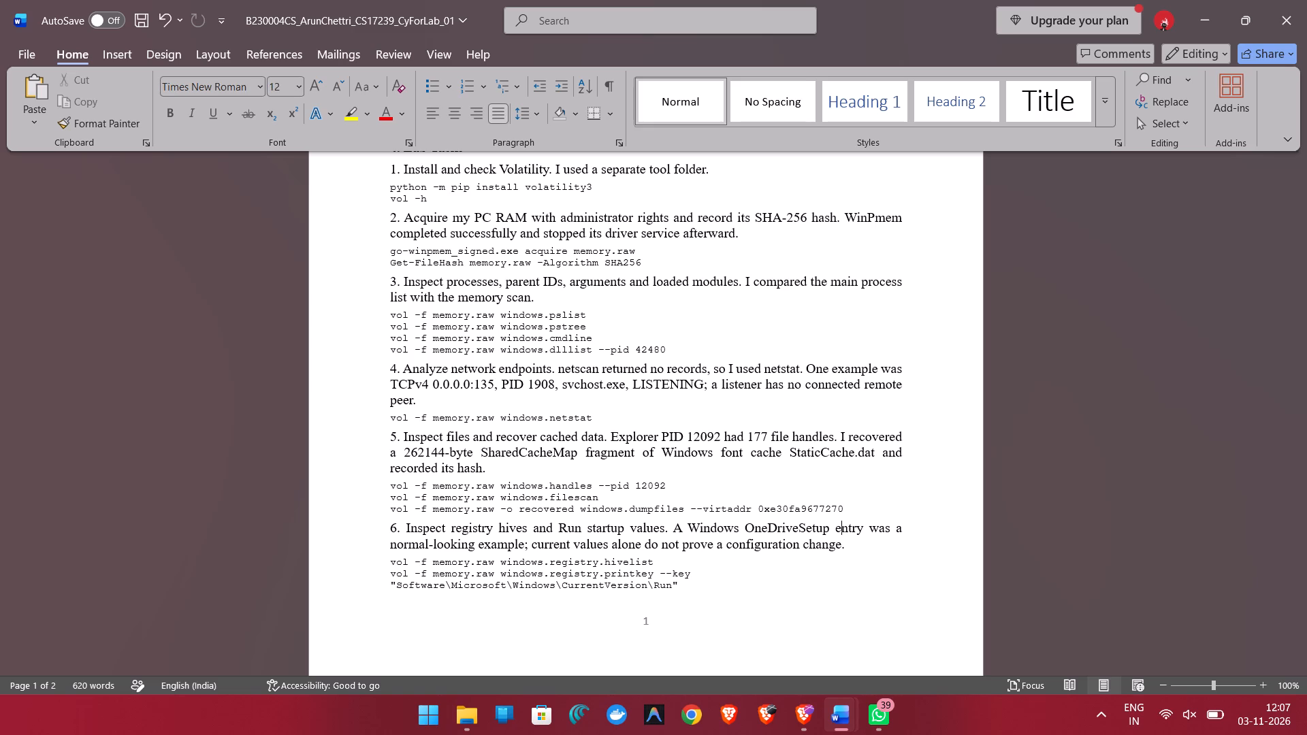
key(Down)
key(Up)
key(Right)
key(Right)
key(Right)
key(Right)
key(Down)
key(Down)
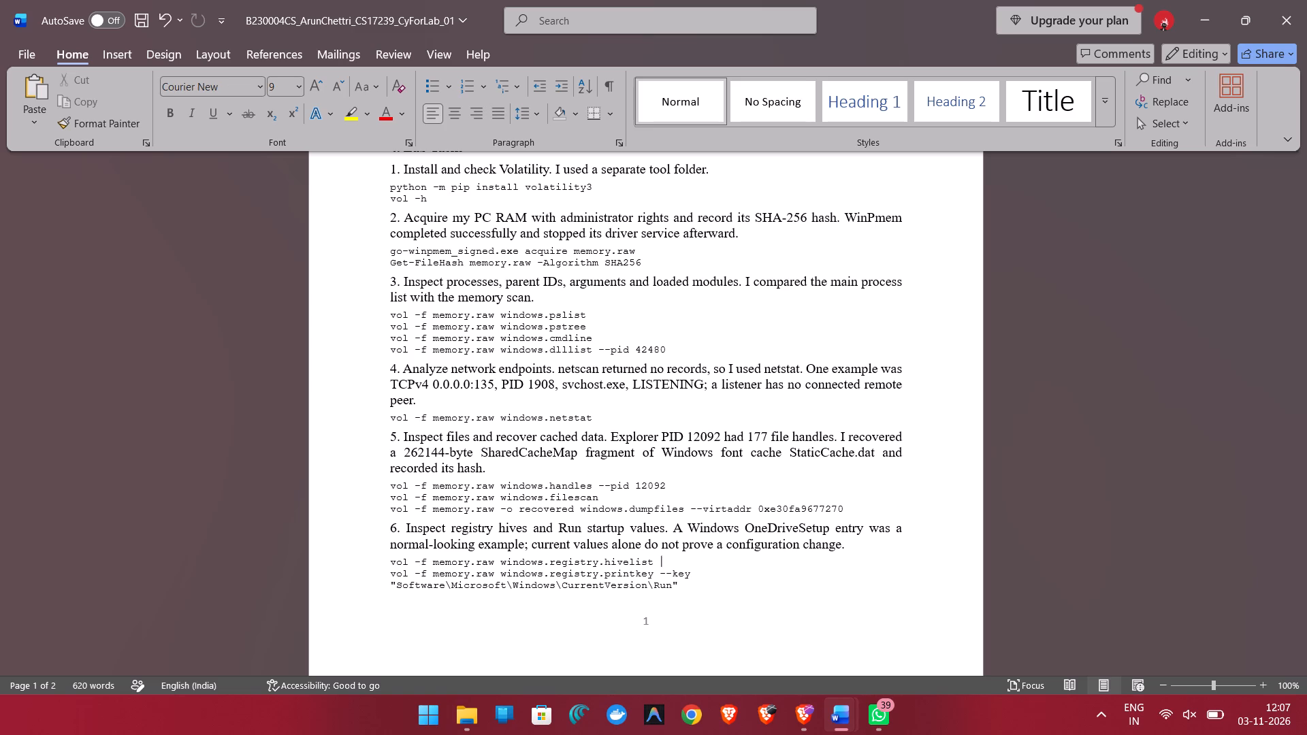
key(Down)
key(Down)
key(Up)
Look back over the first page from lab task 6 through the earlier tasks and requirements to the Objective section.
key(Up)
key(Up)
key(Up)
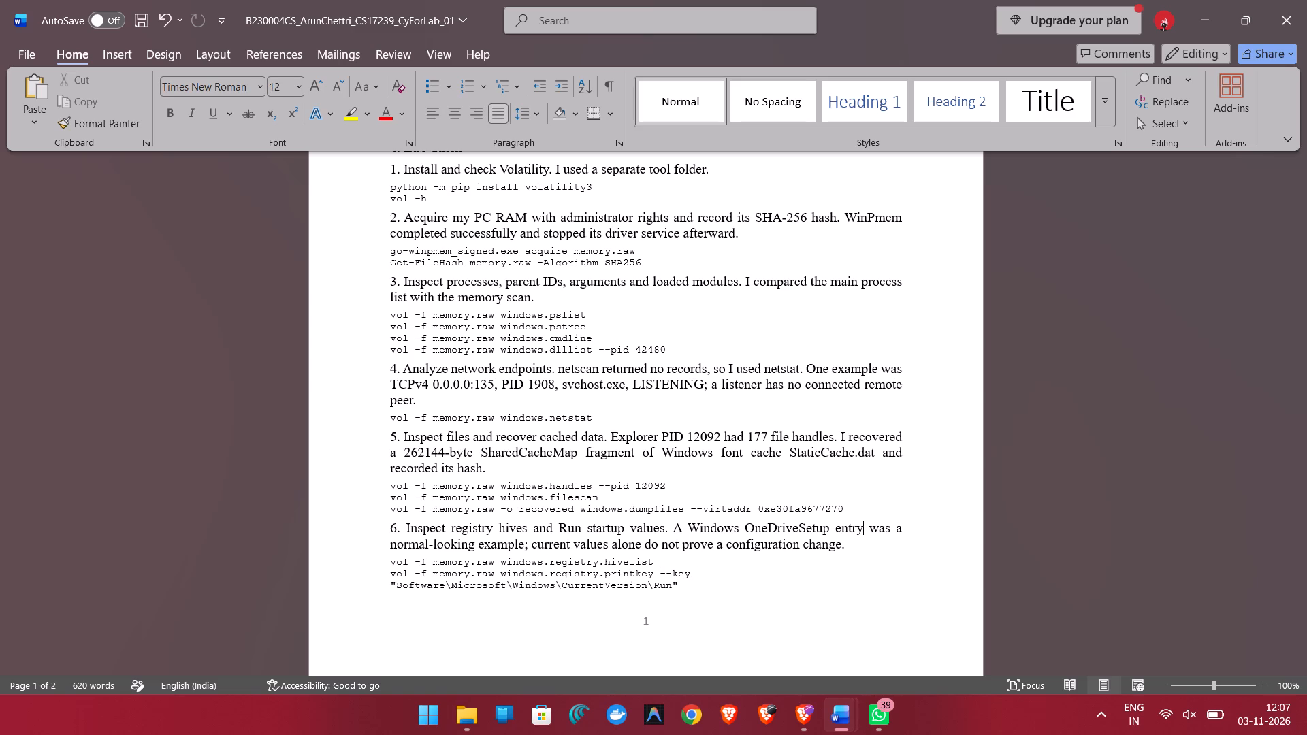
key(Up)
key(Up)
key(Up)
key(Up)
key(Up)
key(Up)
key(Up)
key(Up)
key(Up)
key(Up)
key(Up)
key(Up)
key(Up)
key(Up)
key(Up)
key(Up)
key(Up)
key(Up)
key(Up)
key(Up)
key(Up)
key(Up)
key(Up)
key(Up)
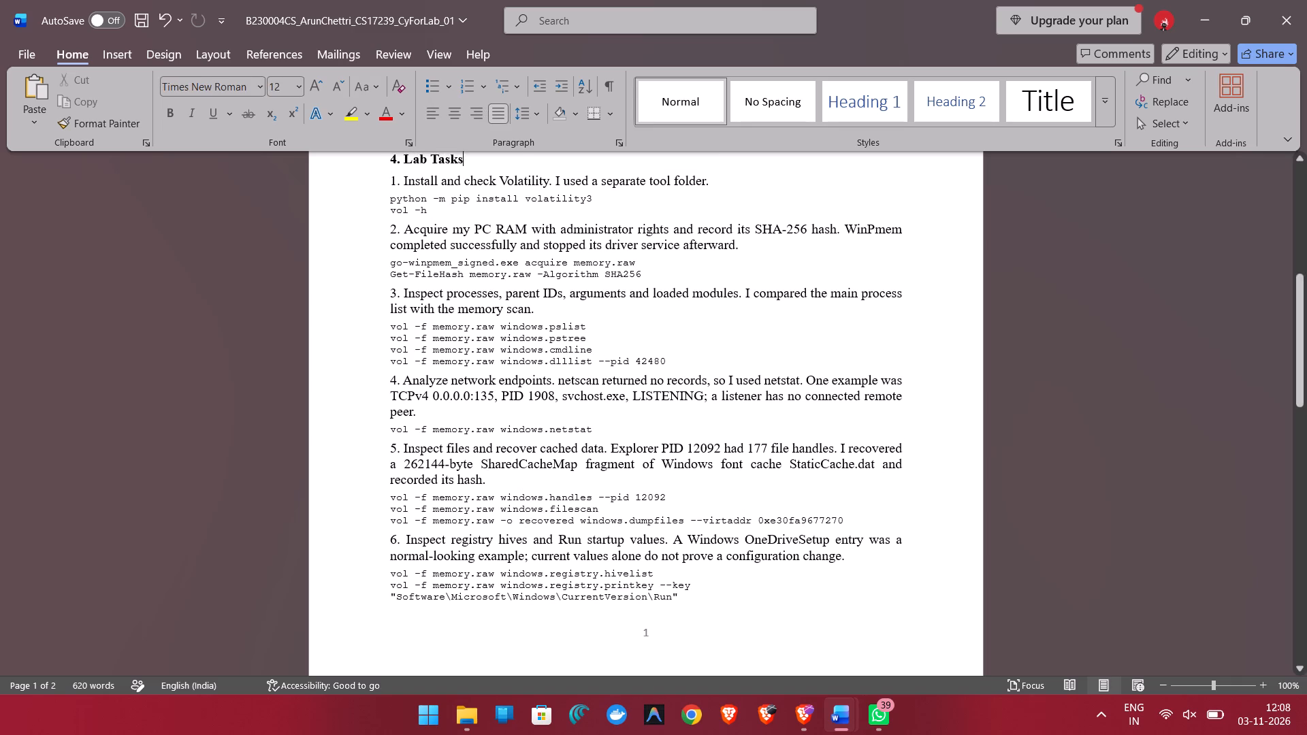
key(Up)
key(Up)
key(Up)
key(Up)
key(Up)
key(Up)
key(Up)
key(Up)
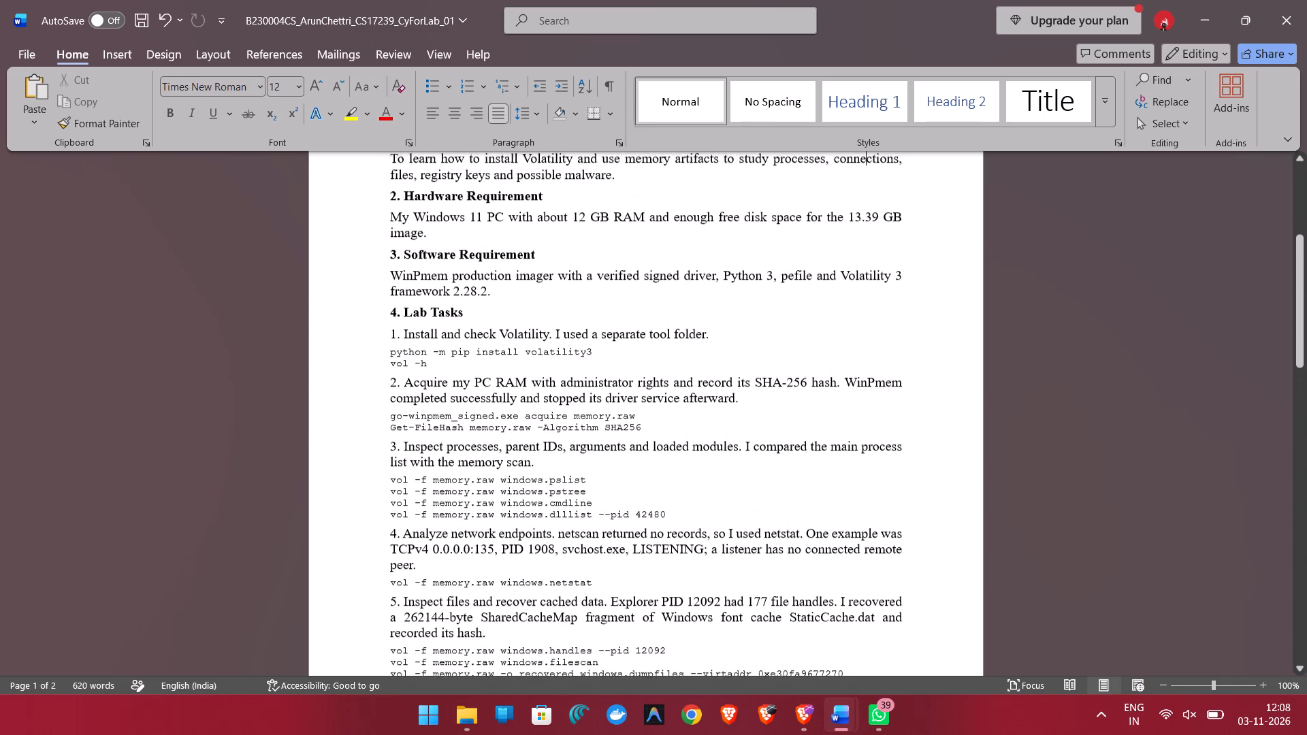
key(Up)
key(Up)
Review the report again from the Objective through the lab tasks to task 7 and the Observations on page 2.
key(Down)
key(Down)
key(Down)
key(Down)
key(Down)
key(Down)
key(Down)
key(Down)
key(Down)
key(Down)
key(Down)
key(Down)
key(Down)
key(Down)
key(Down)
key(Down)
key(Down)
key(Down)
key(Down)
key(Down)
key(Down)
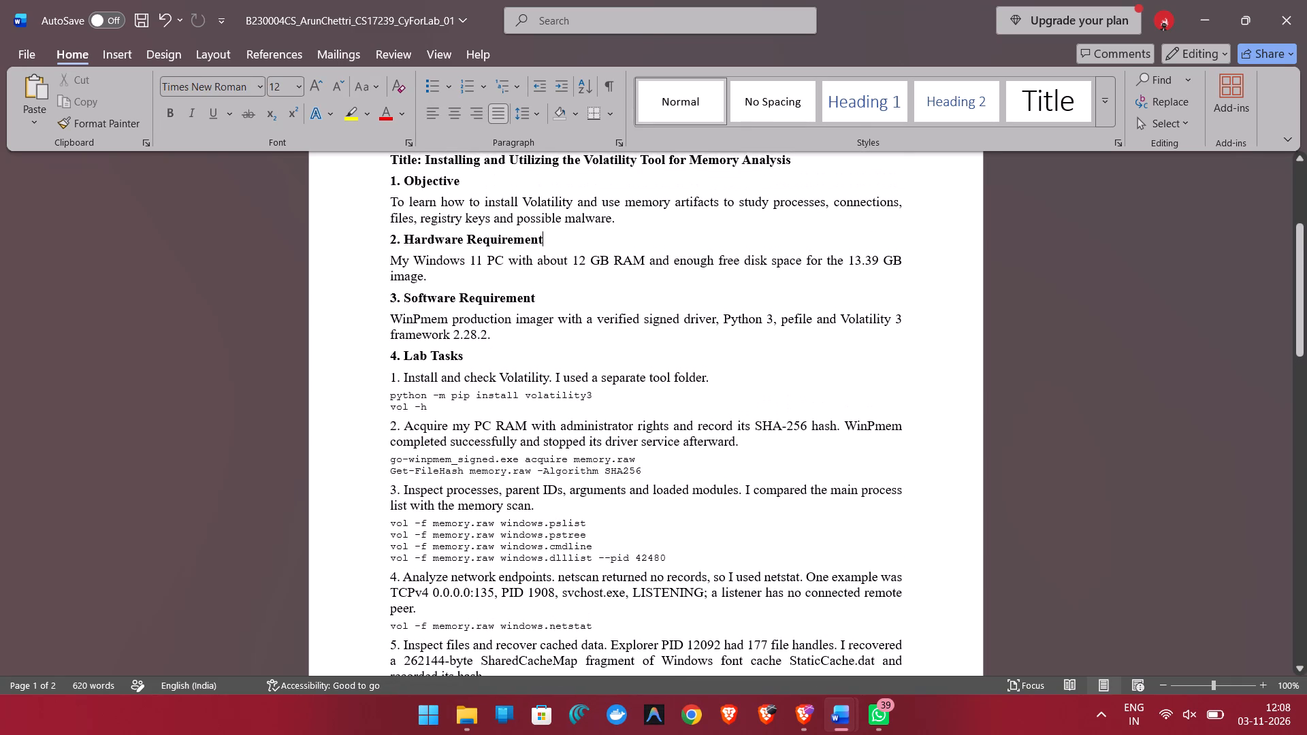
key(Down)
key(Down)
key(Down)
key(Down)
key(Down)
key(Down)
key(Down)
key(Down)
key(Down)
key(Down)
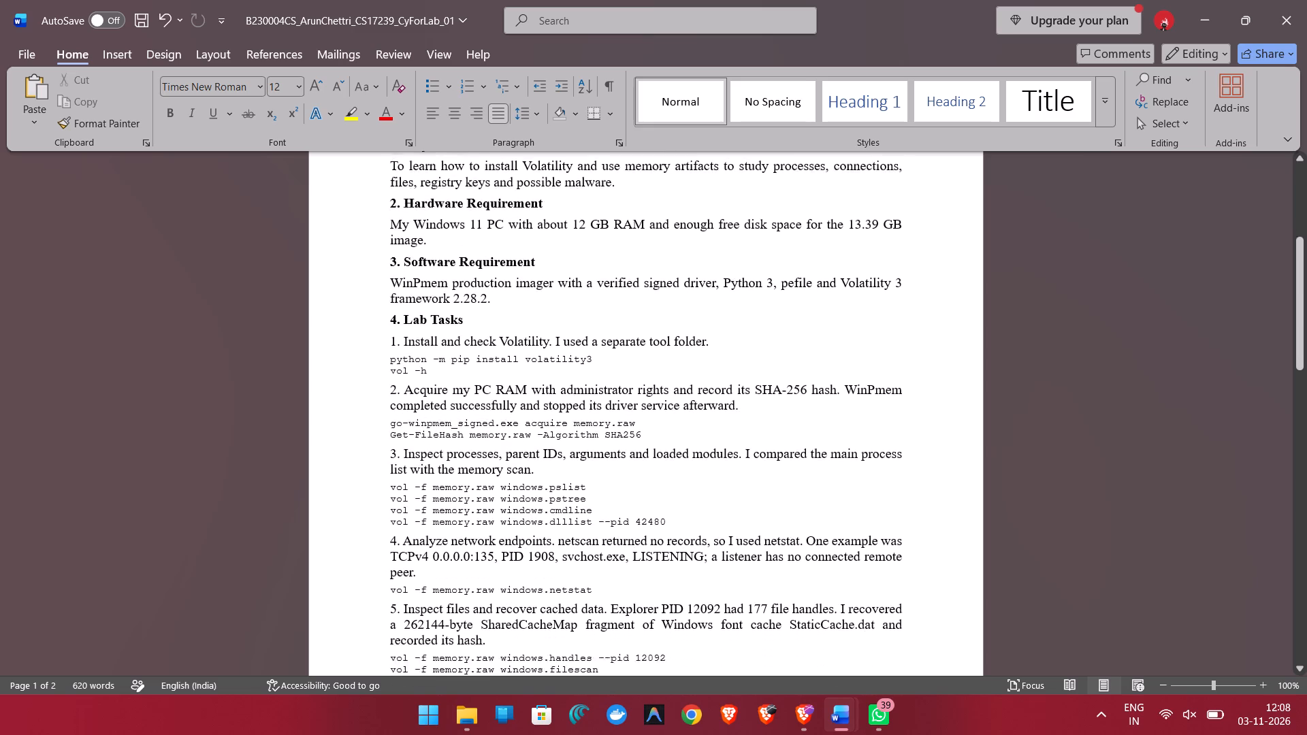
key(Down)
key(Down)
key(Down)
key(Down)
key(Down)
key(Down)
key(Down)
key(Down)
key(Down)
key(Down)
key(Down)
key(Down)
key(Down)
key(Down)
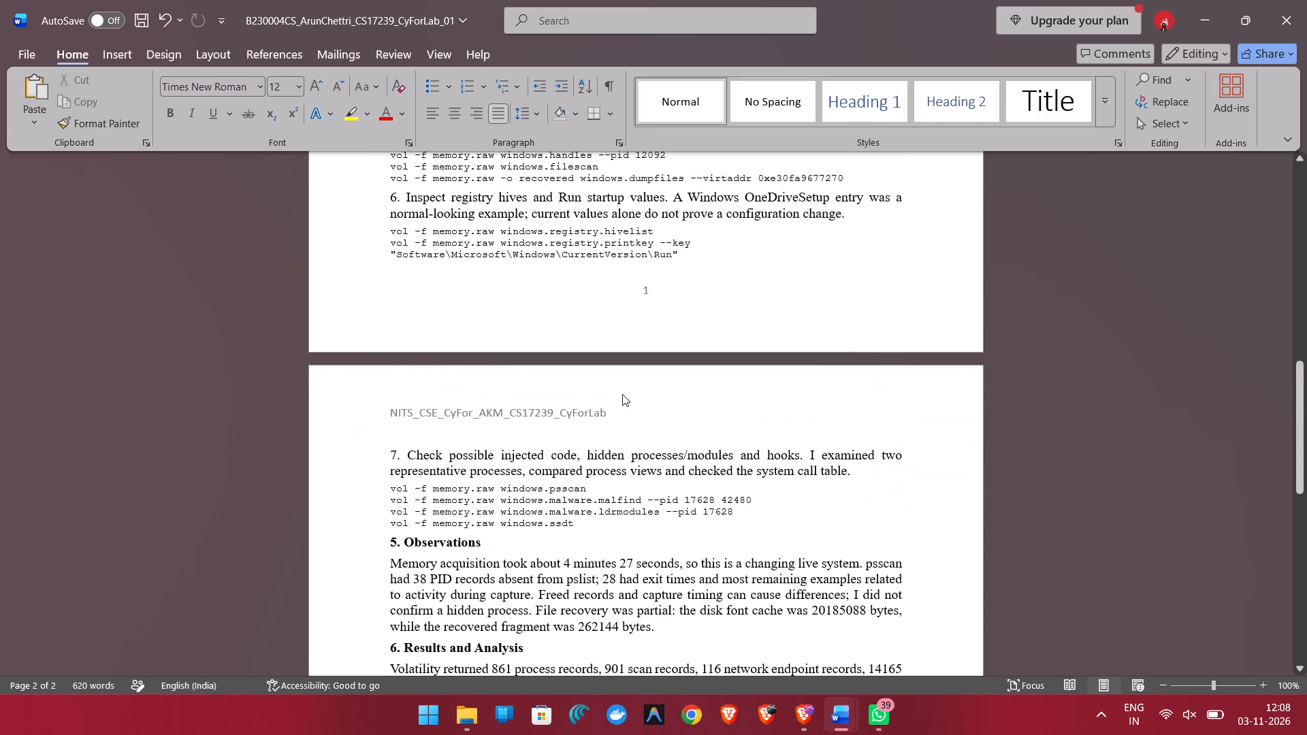
Read the second page from lab task 7 to the Appendix, and look back over the lab tasks up to the Objective.
key(Down)
key(Down)
key(Down)
key(Down)
key(Down)
key(Down)
key(Down)
key(Down)
key(Down)
key(Down)
key(Down)
key(Down)
key(Down)
key(Down)
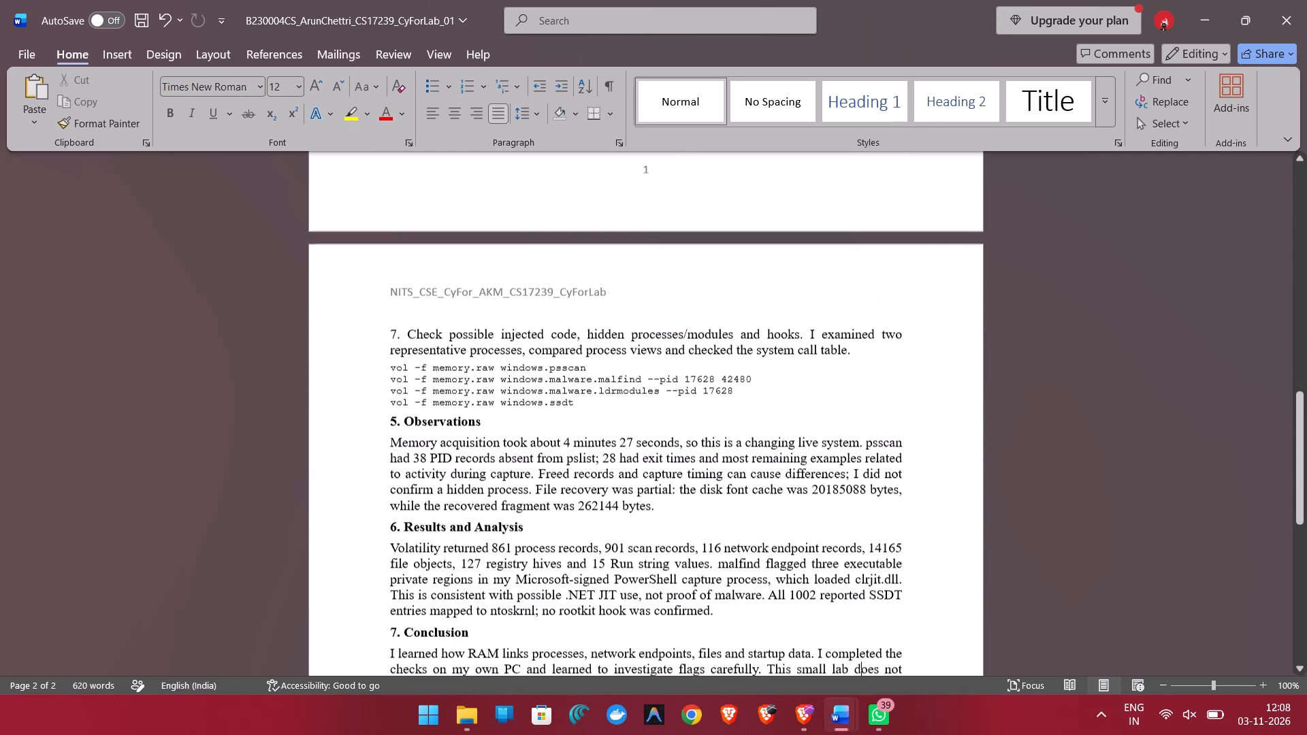
key(Down)
key(Down)
key(Down)
key(Down)
key(Down)
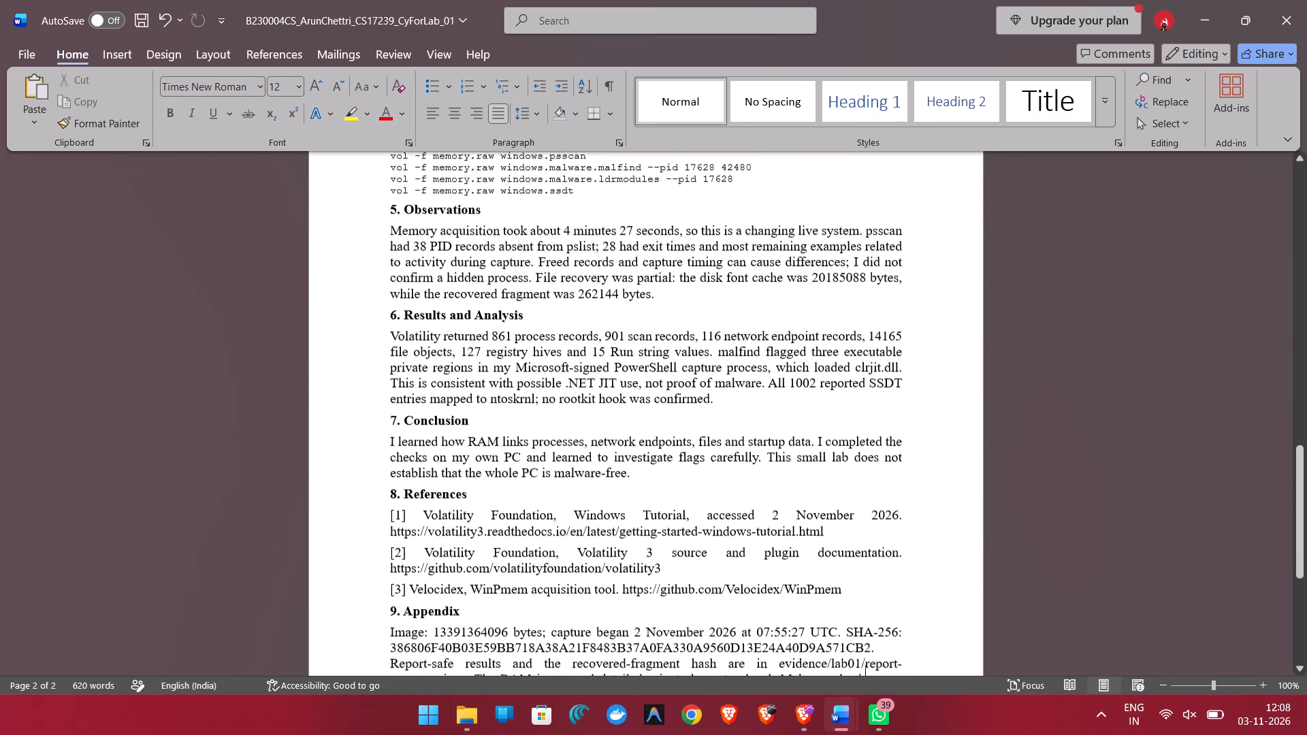
key(Down)
key(Down)
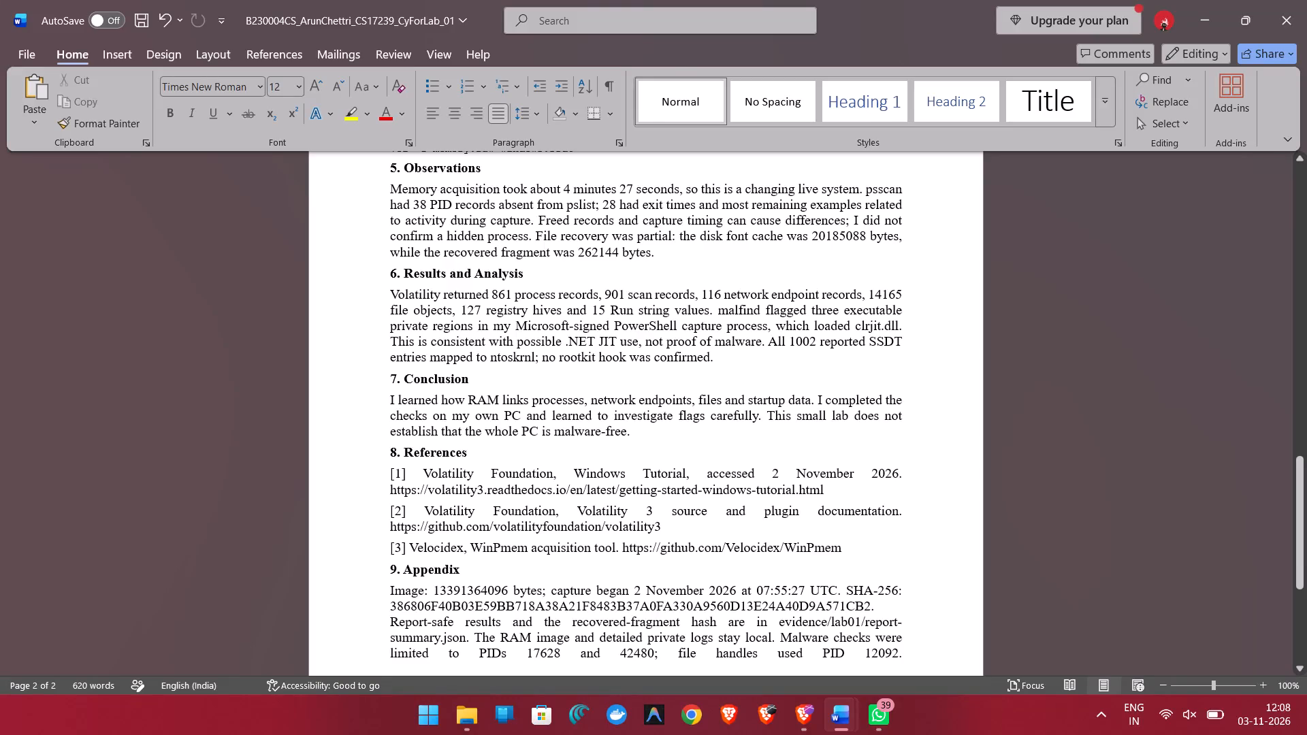
scroll(672, 316, up, 5)
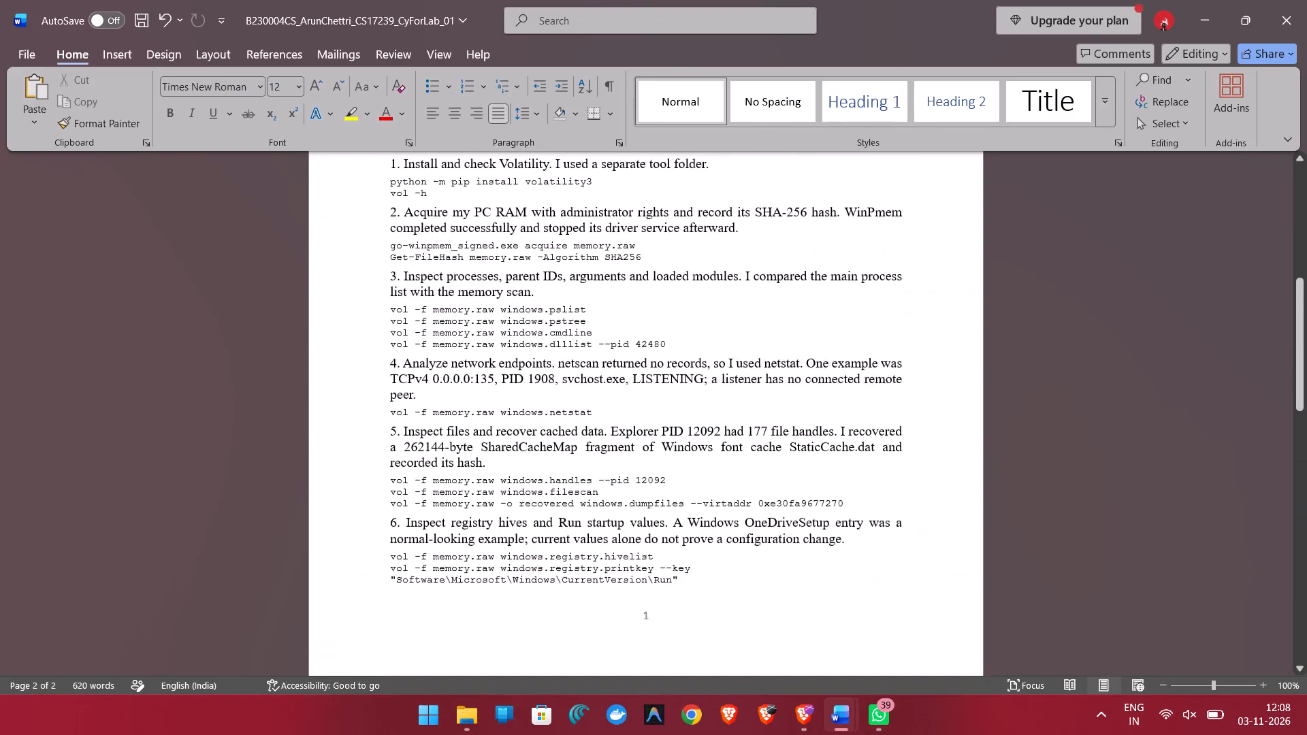
scroll(672, 316, up, 3)
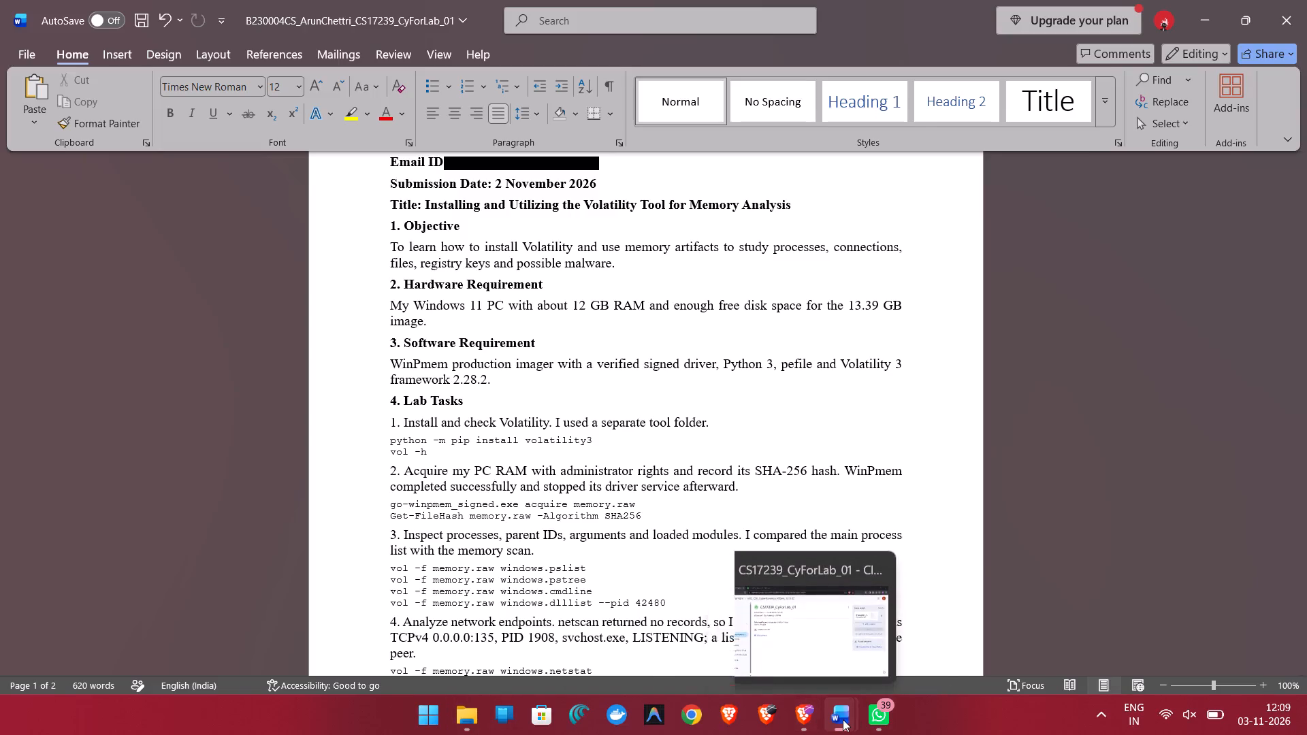
Switch to the CyForLab_02 report on system call analysis and look through it down to its Appendix.
click(835, 640)
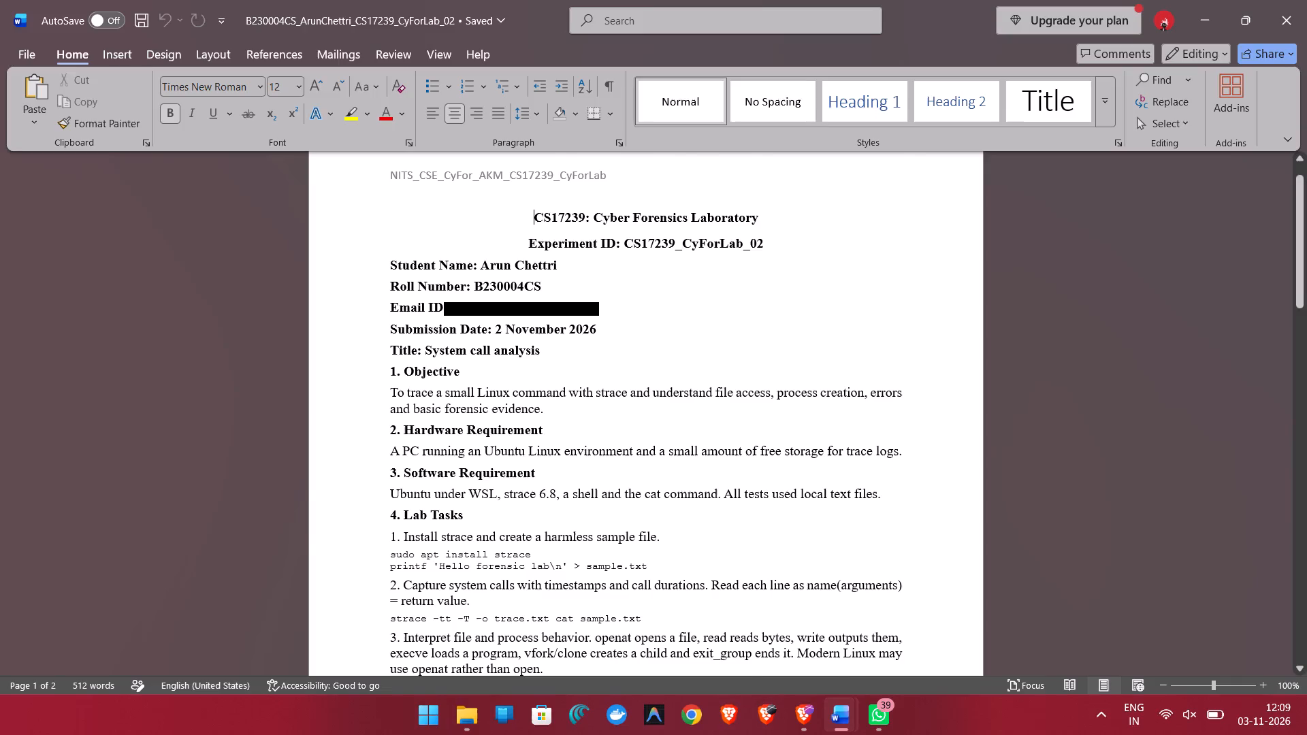
scroll(732, 591, down, 8)
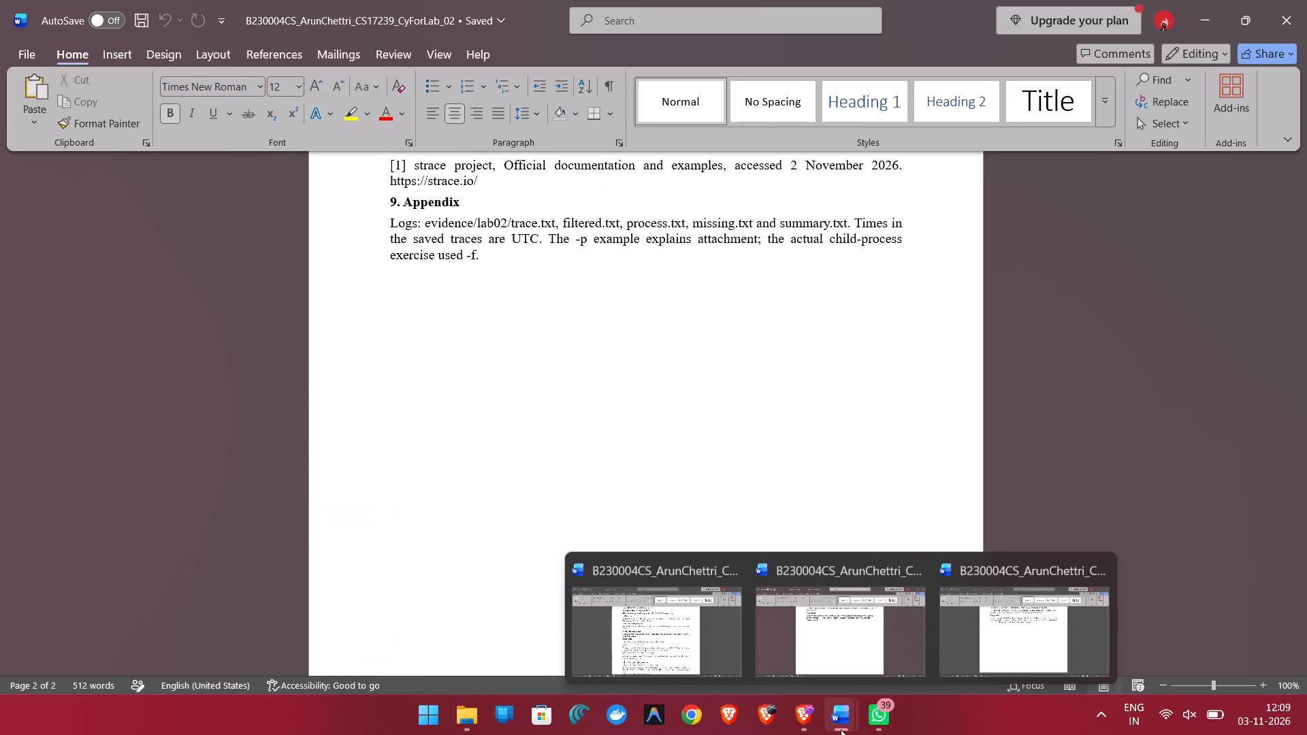
Return to the CyForLab_01 report and append ", why" to the note on commands with screenshots, size and capture time below the Appendix.
click(700, 634)
scroll(700, 634, down, 6)
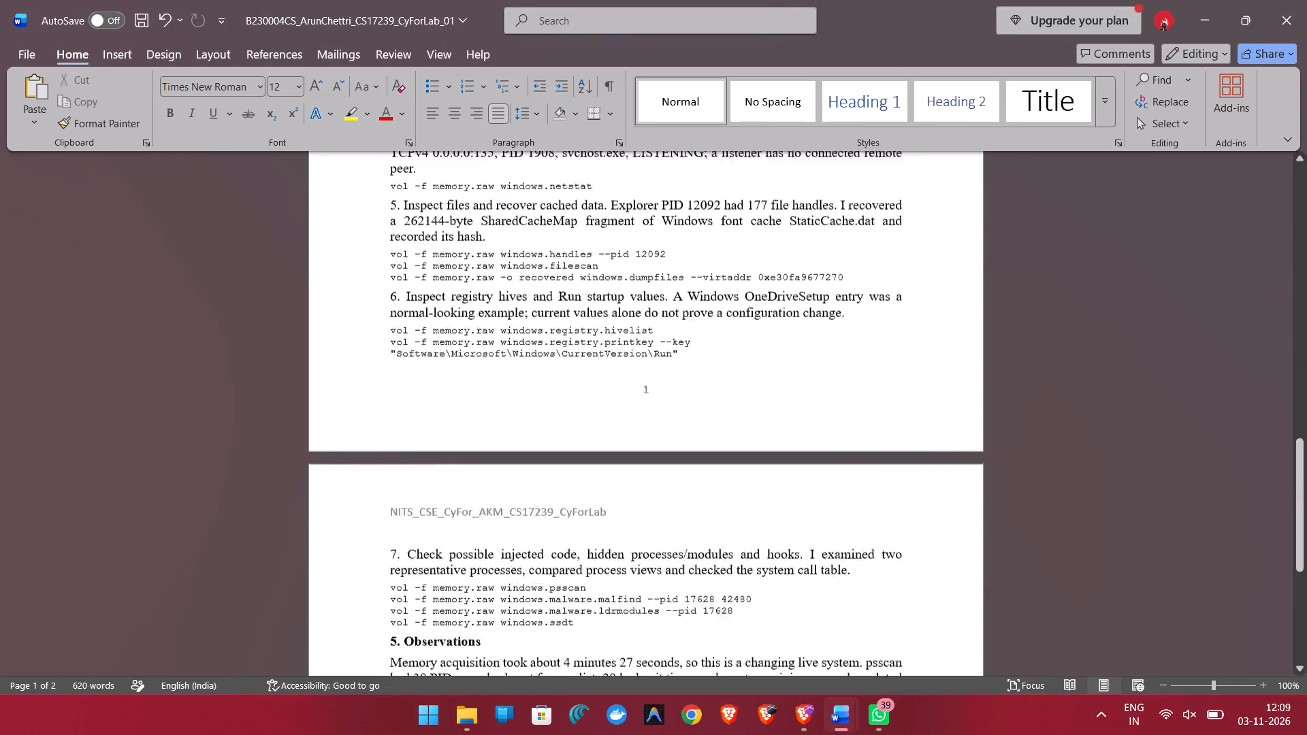
click(768, 474)
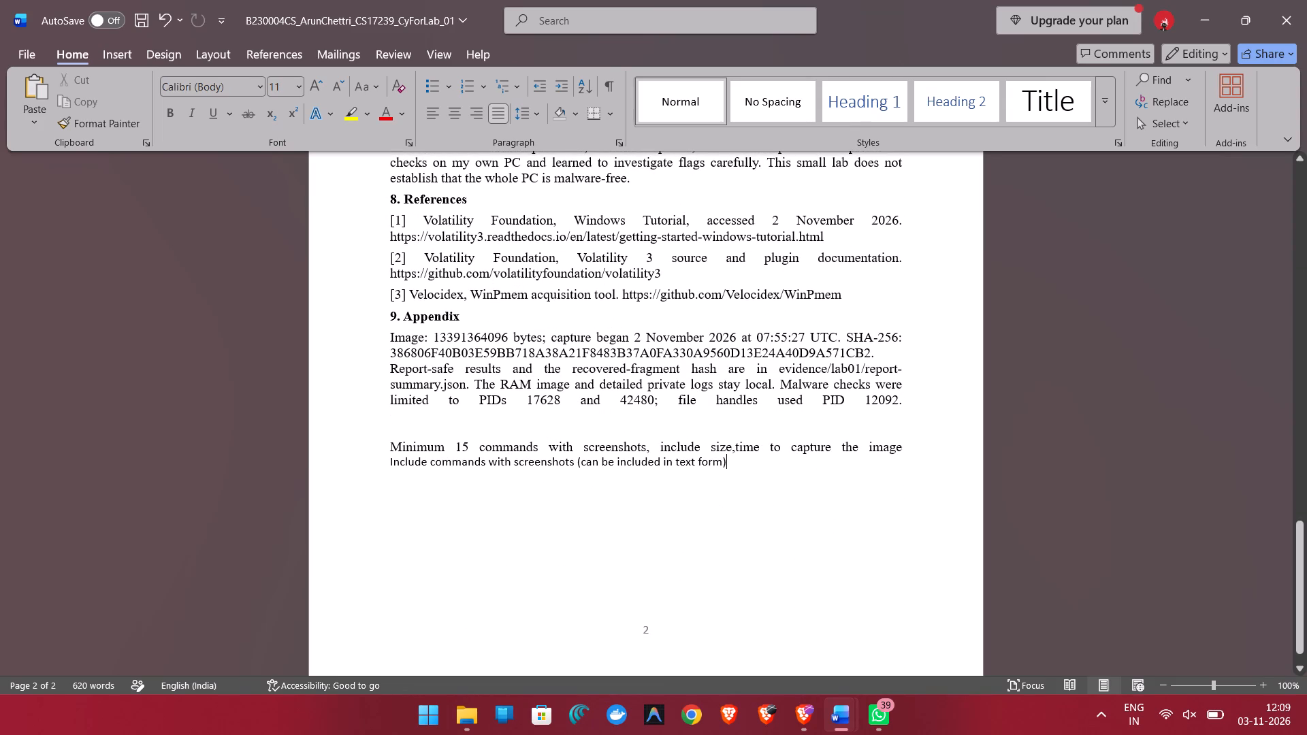
click(925, 452)
text(, why and)
key(space)
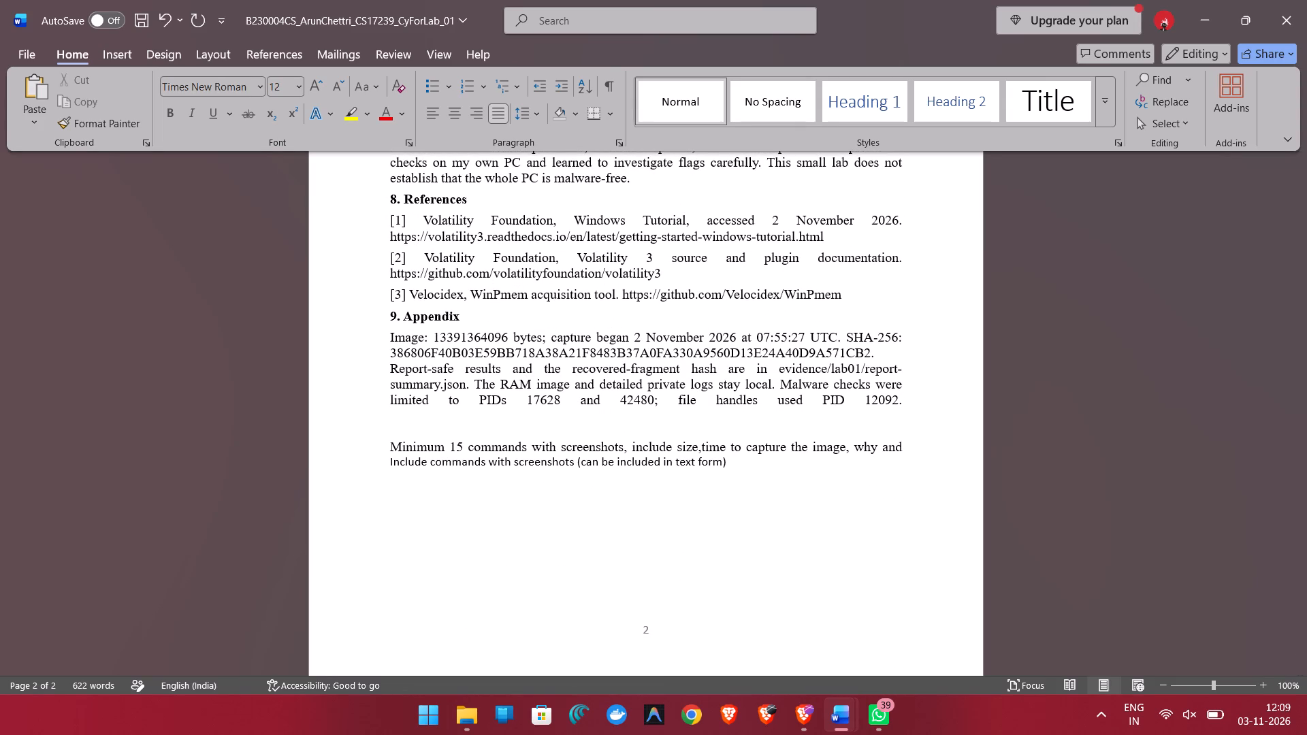
key(BackSpace)
key(BackSpace)
key(BackSpace)
key(BackSpace)
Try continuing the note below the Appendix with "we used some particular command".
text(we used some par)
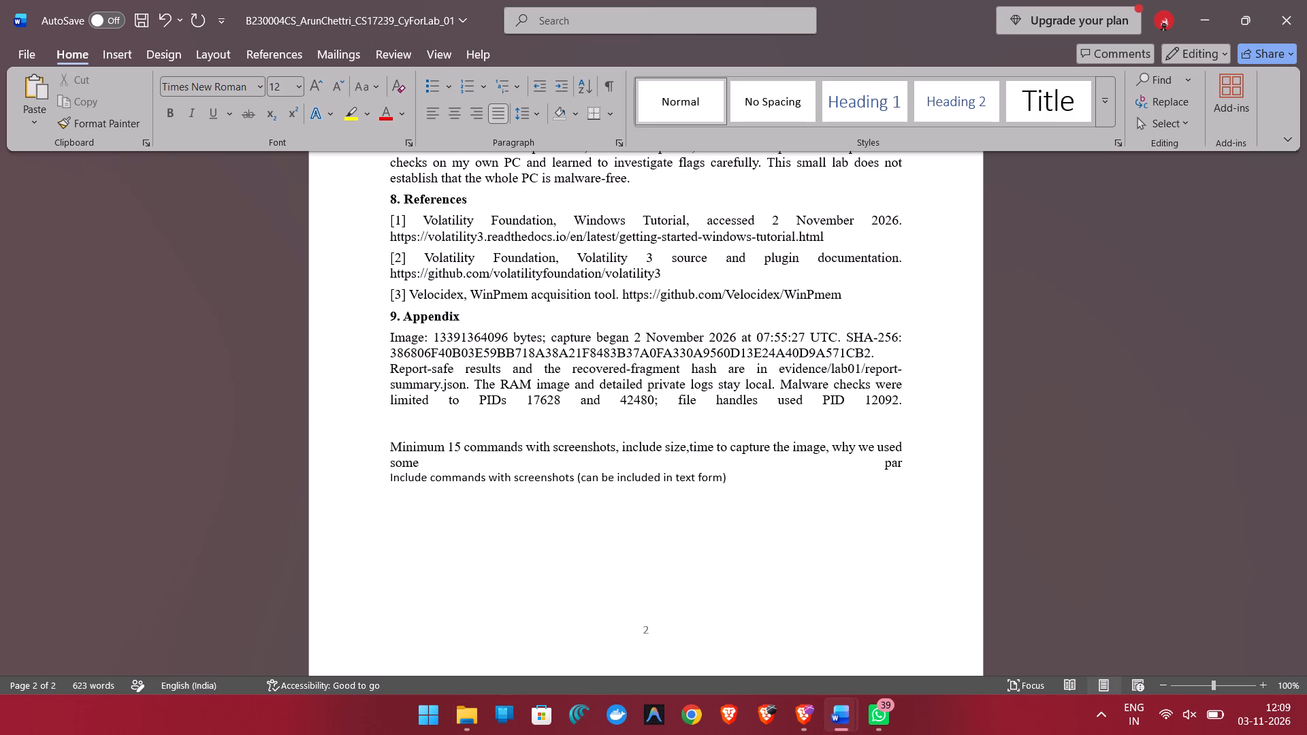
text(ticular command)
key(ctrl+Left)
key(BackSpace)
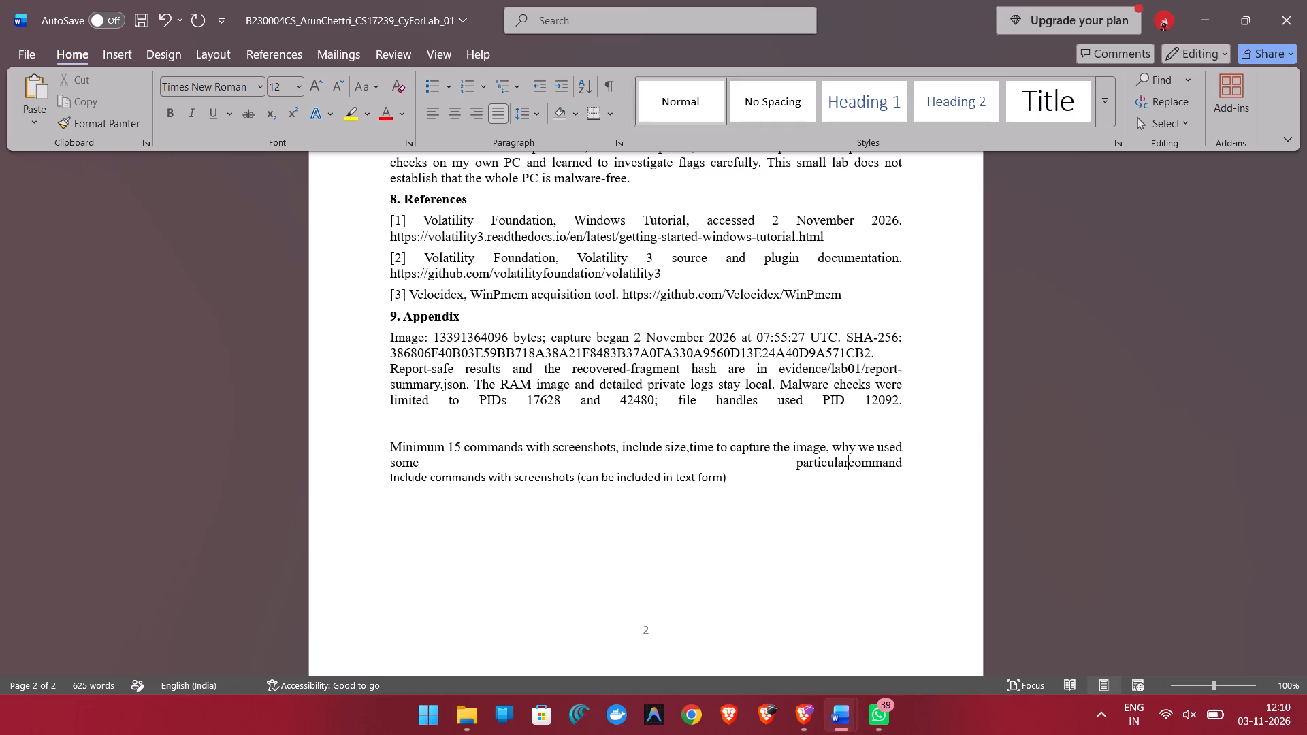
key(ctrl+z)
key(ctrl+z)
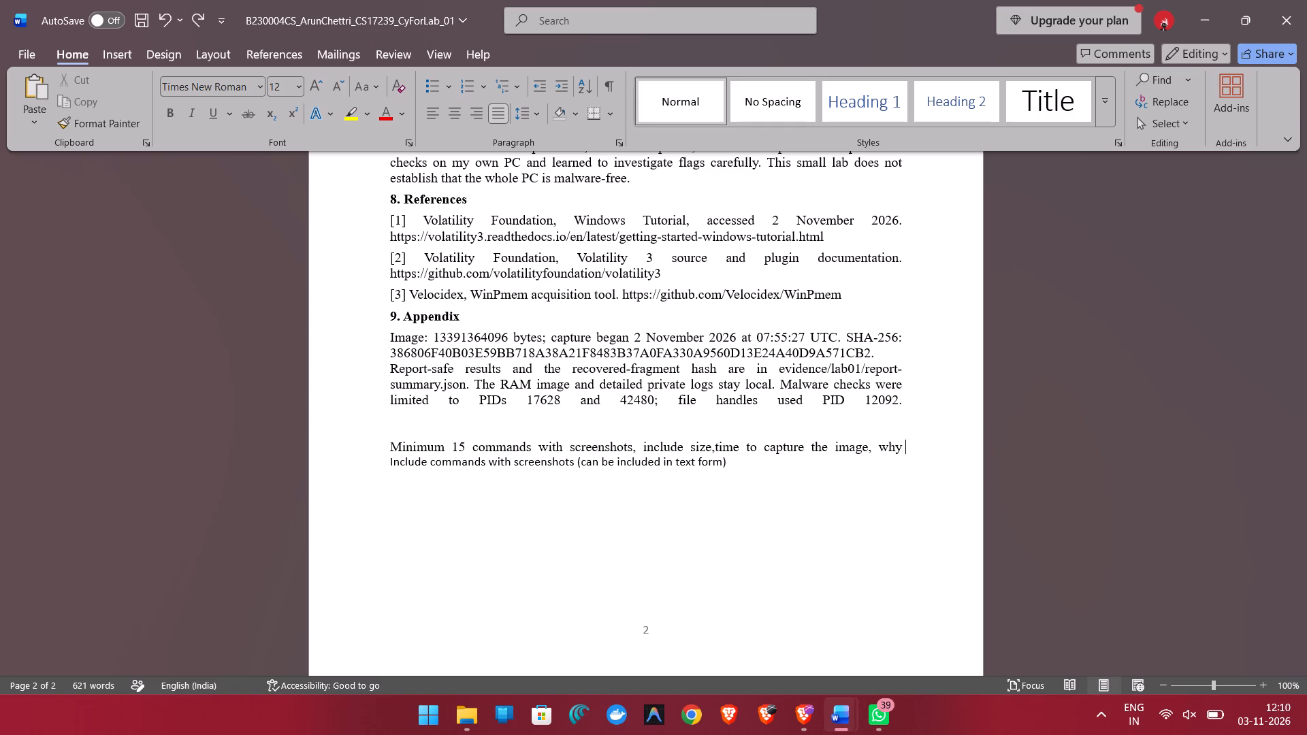
Continue the note after "why" on a new line with "particular command didn't work , how problems that arose are being resolved".
key(Left)
key(space)
key(shift+Return)
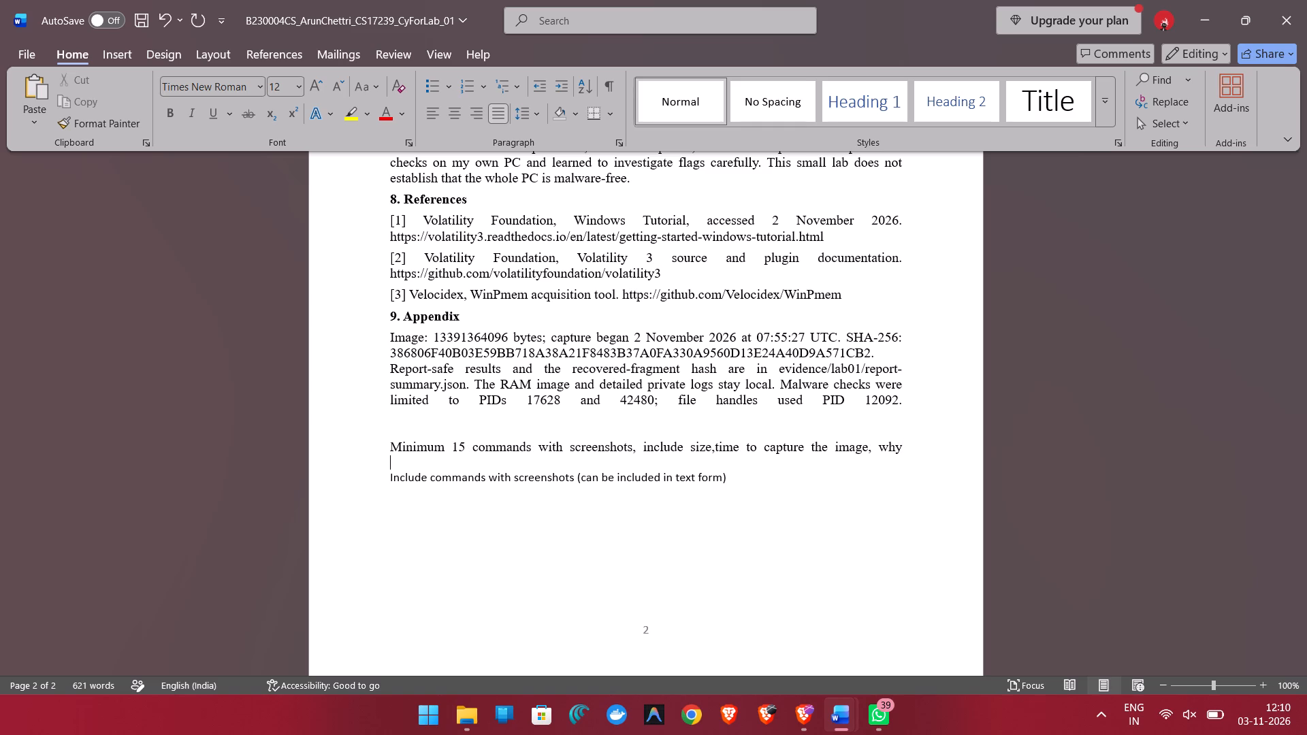
text(Pa)
key(BackSpace)
key(BackSpace)
text(particular command)
key(space)
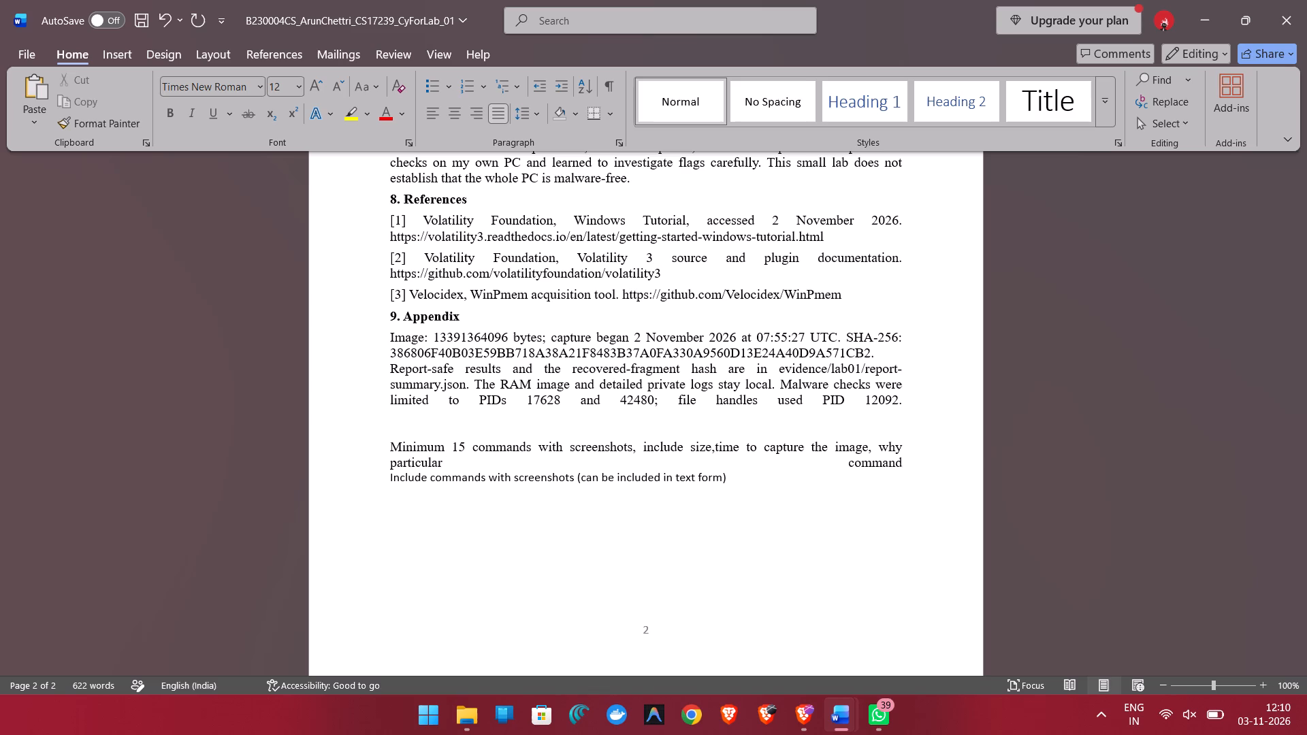
text(didn't work)
key(space)
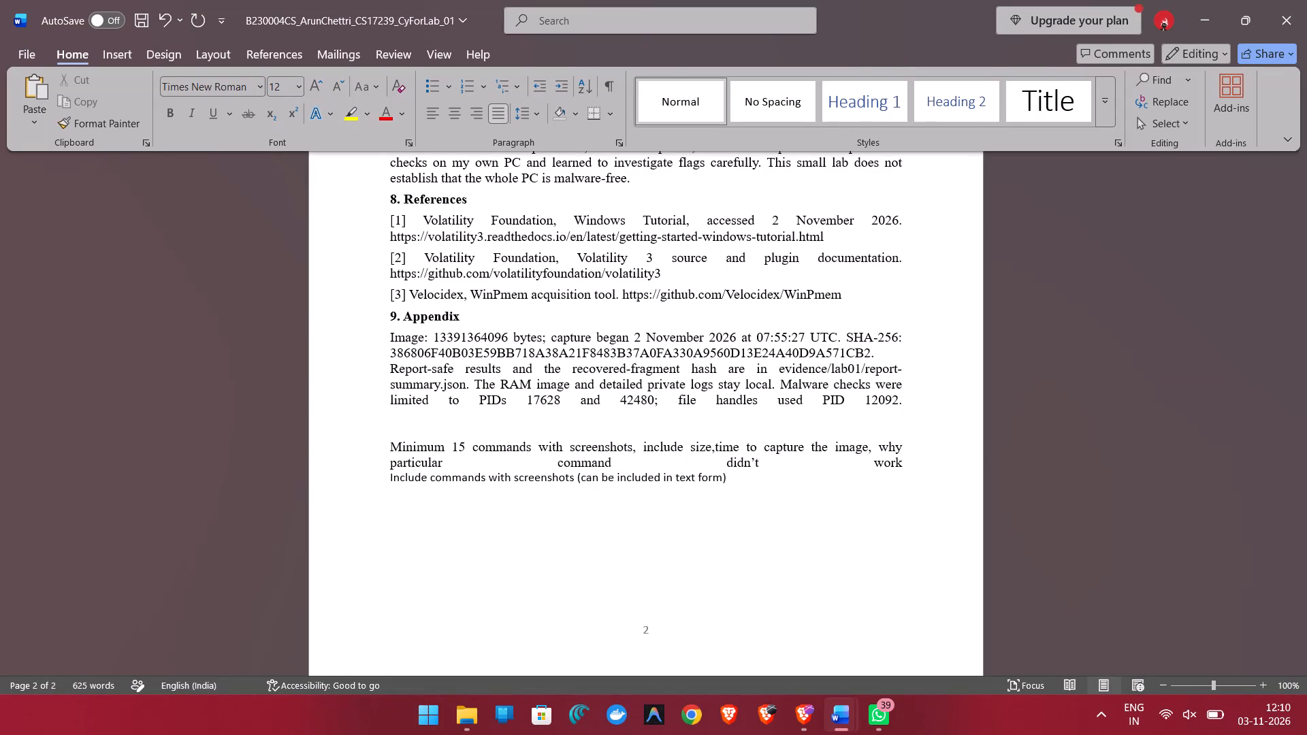
text(, how)
key(space)
text(problems that arose are being resolved)
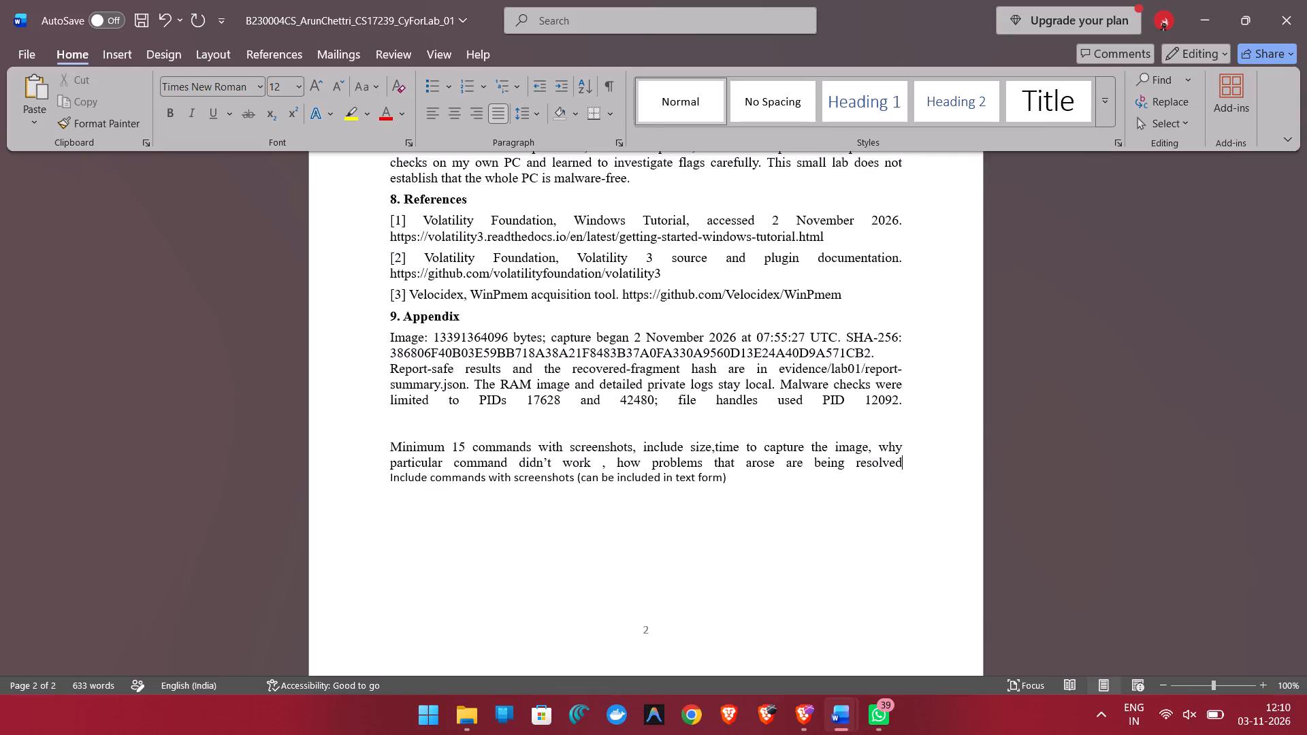
Review the CyForLab_01 report from the title details through the requirements and lab tasks to task 7 and back to the Lab Tasks heading.
scroll(839, 316, up, 5)
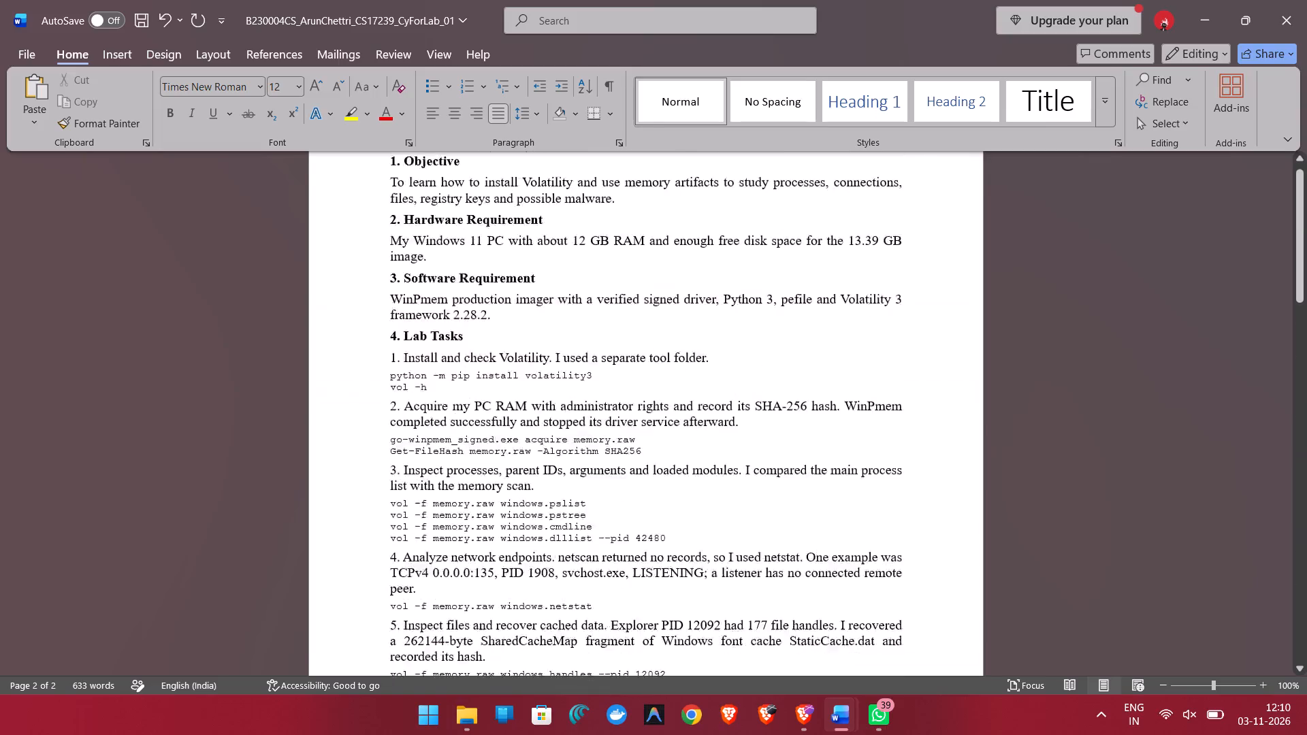
scroll(839, 316, down, 2)
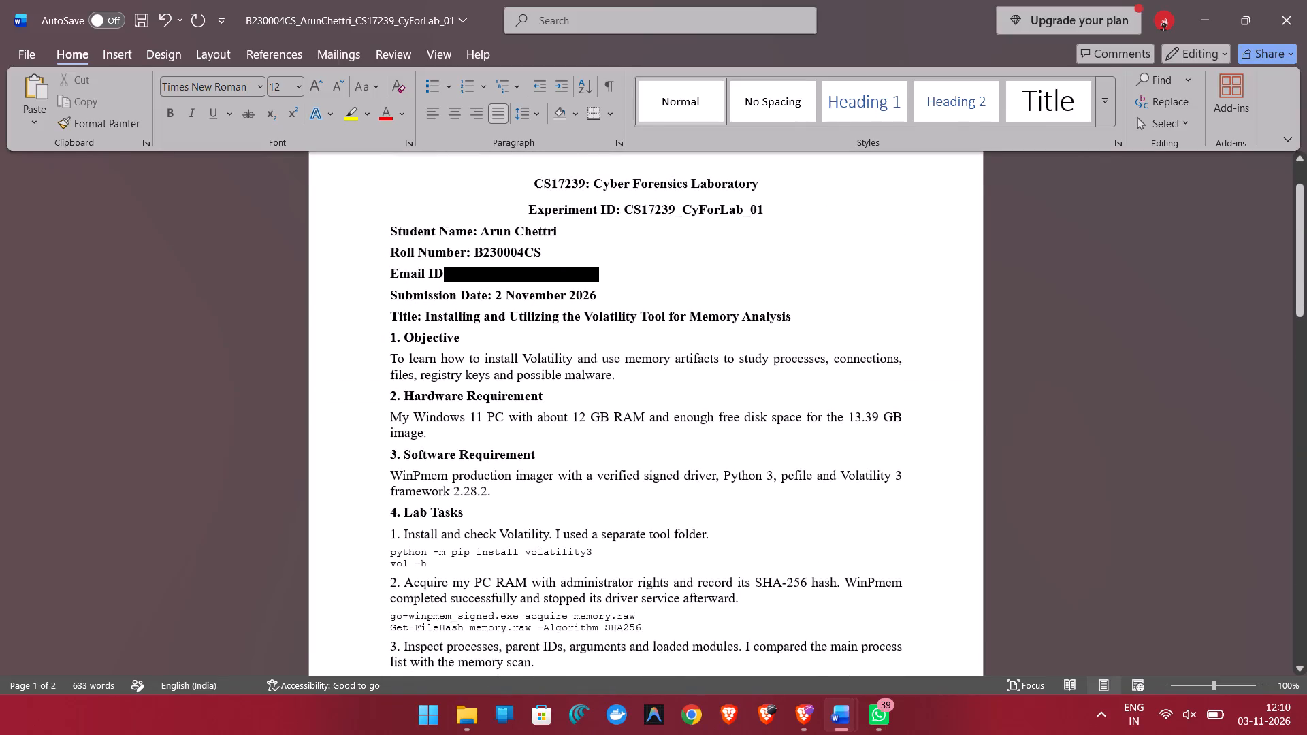
scroll(839, 316, down, 1)
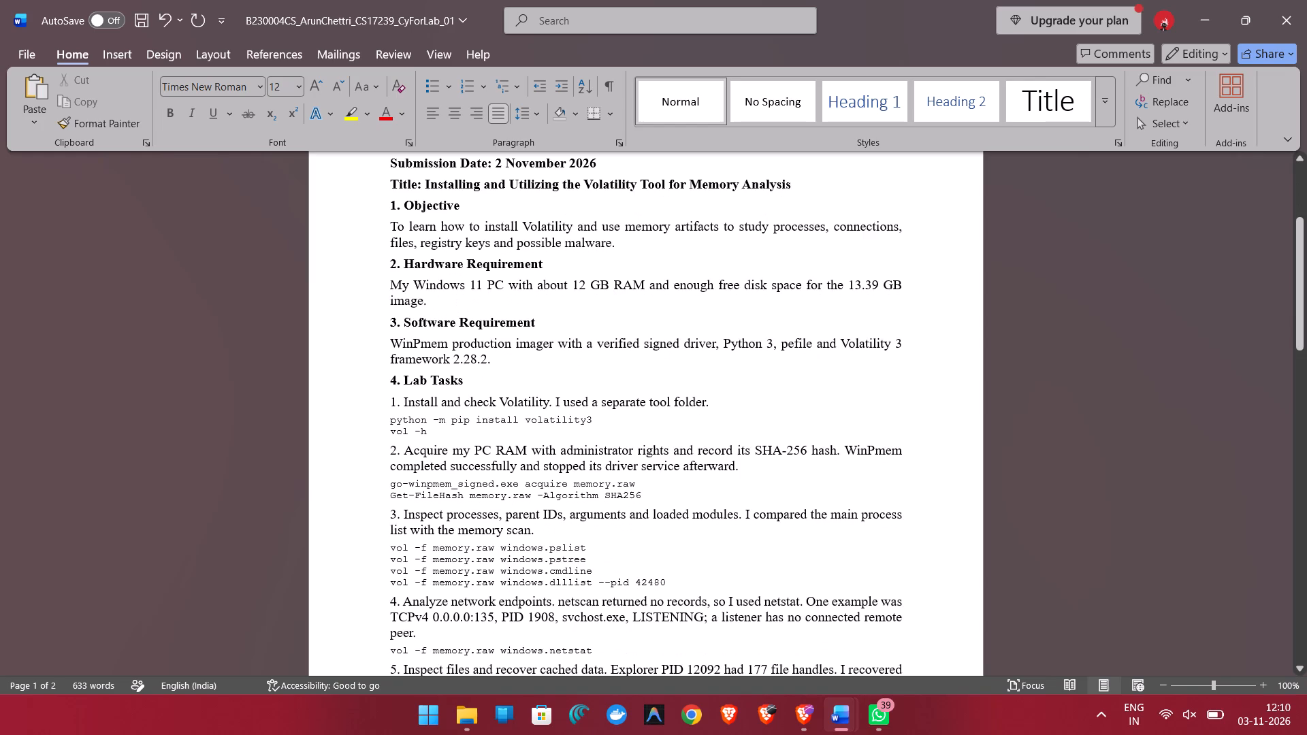
scroll(839, 316, down, 3)
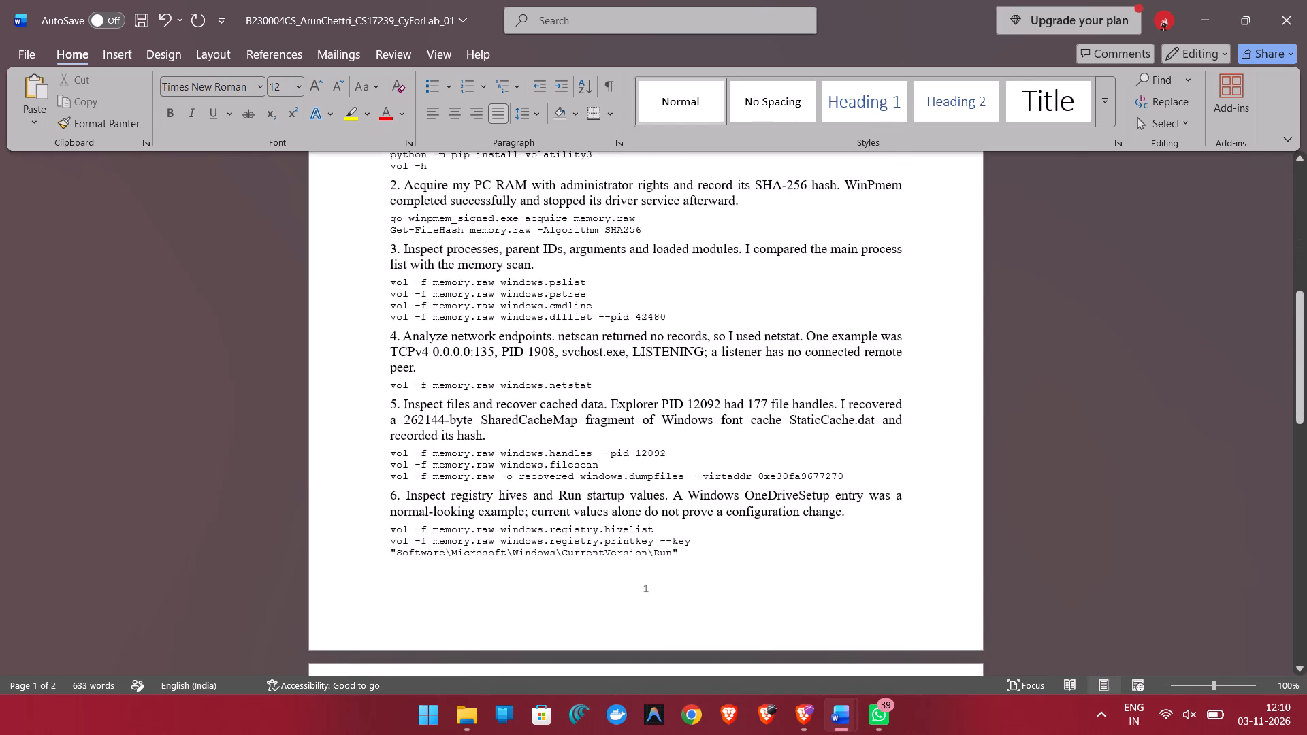
scroll(839, 316, down, 2)
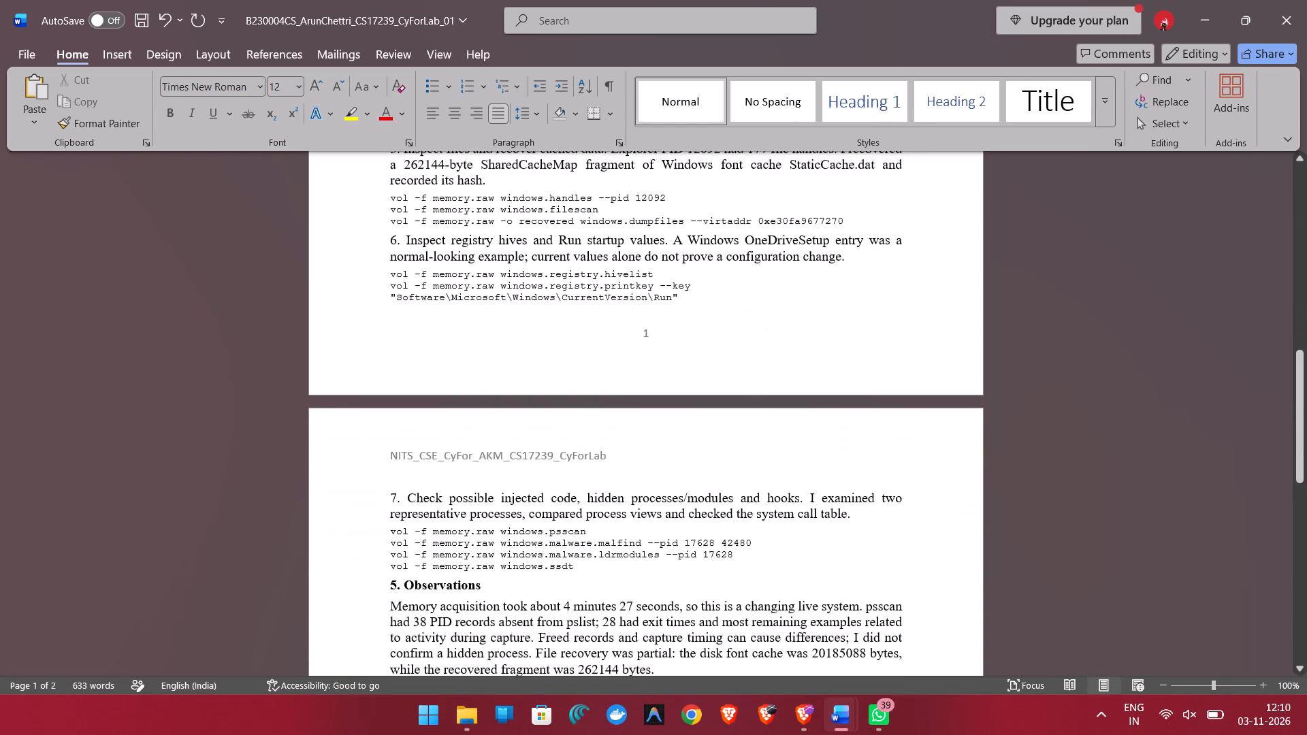
scroll(839, 316, up, 2)
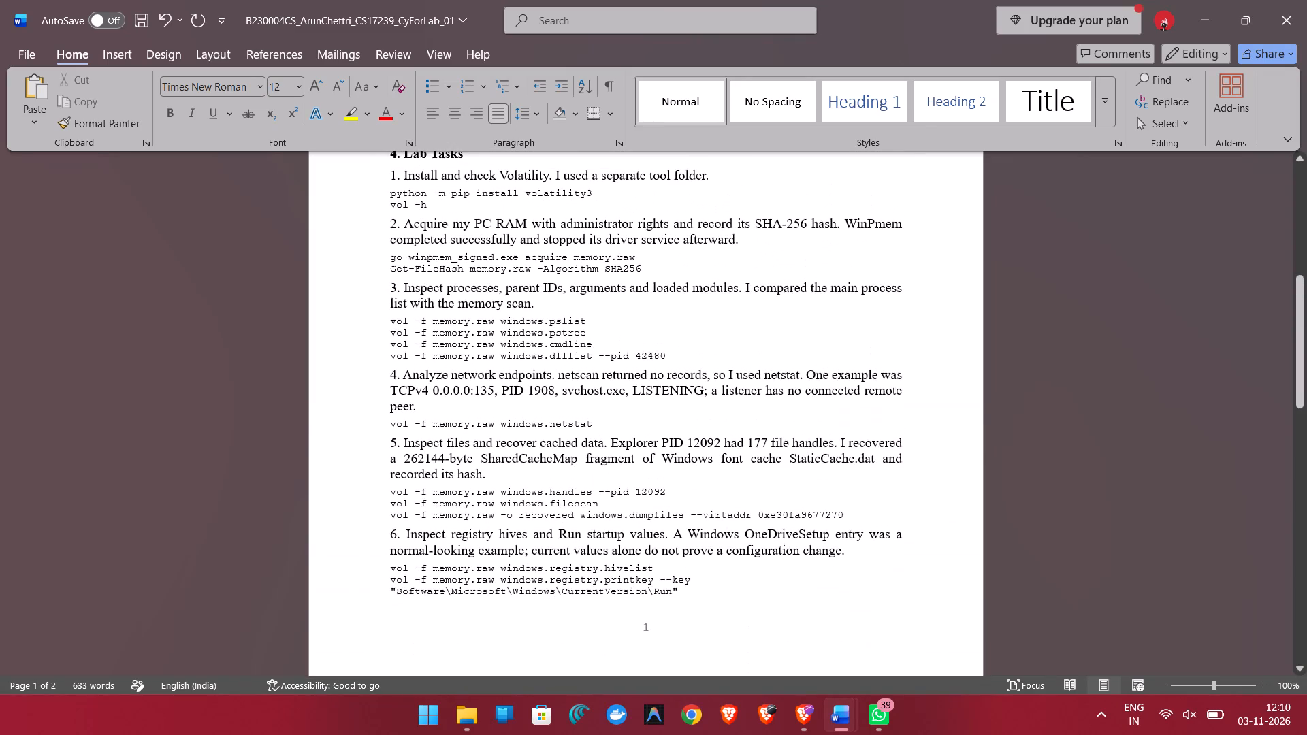
scroll(839, 316, up, 1)
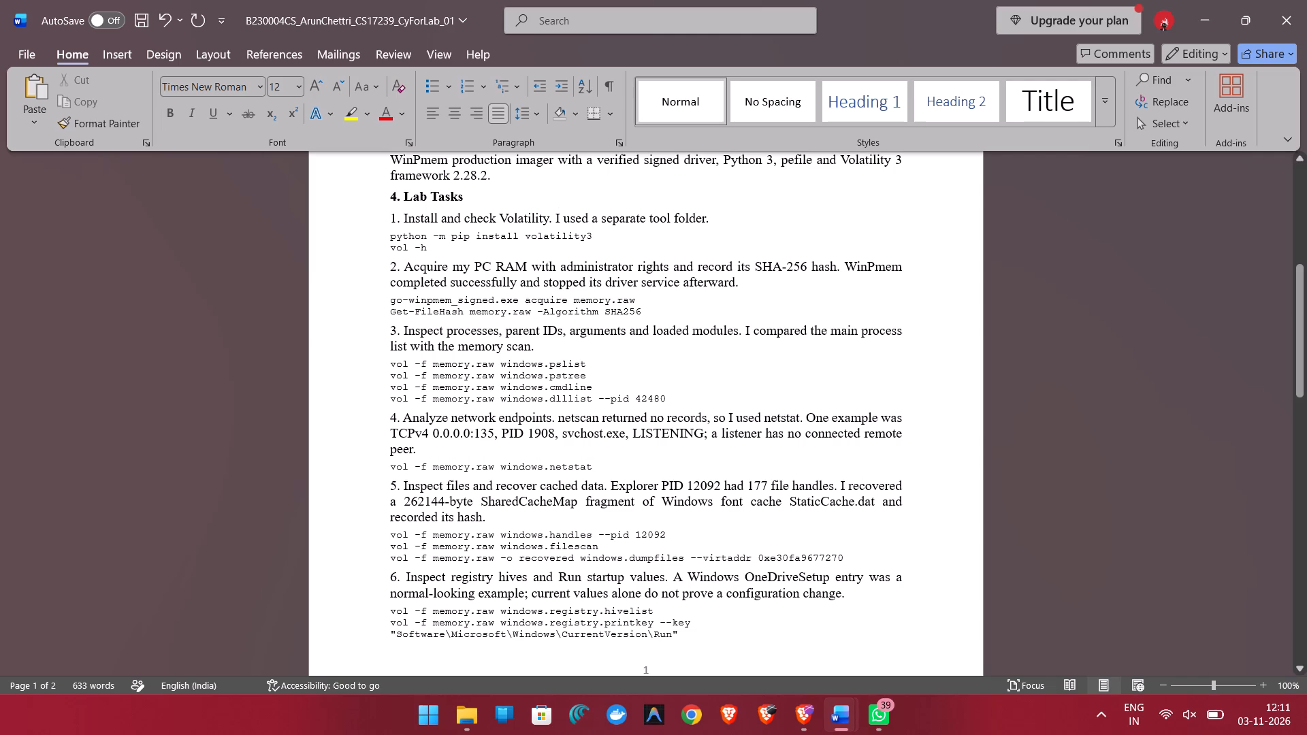
Examine lab task 4 on network endpoints, including its netscan explanation and netstat command.
click(689, 397)
key(Down)
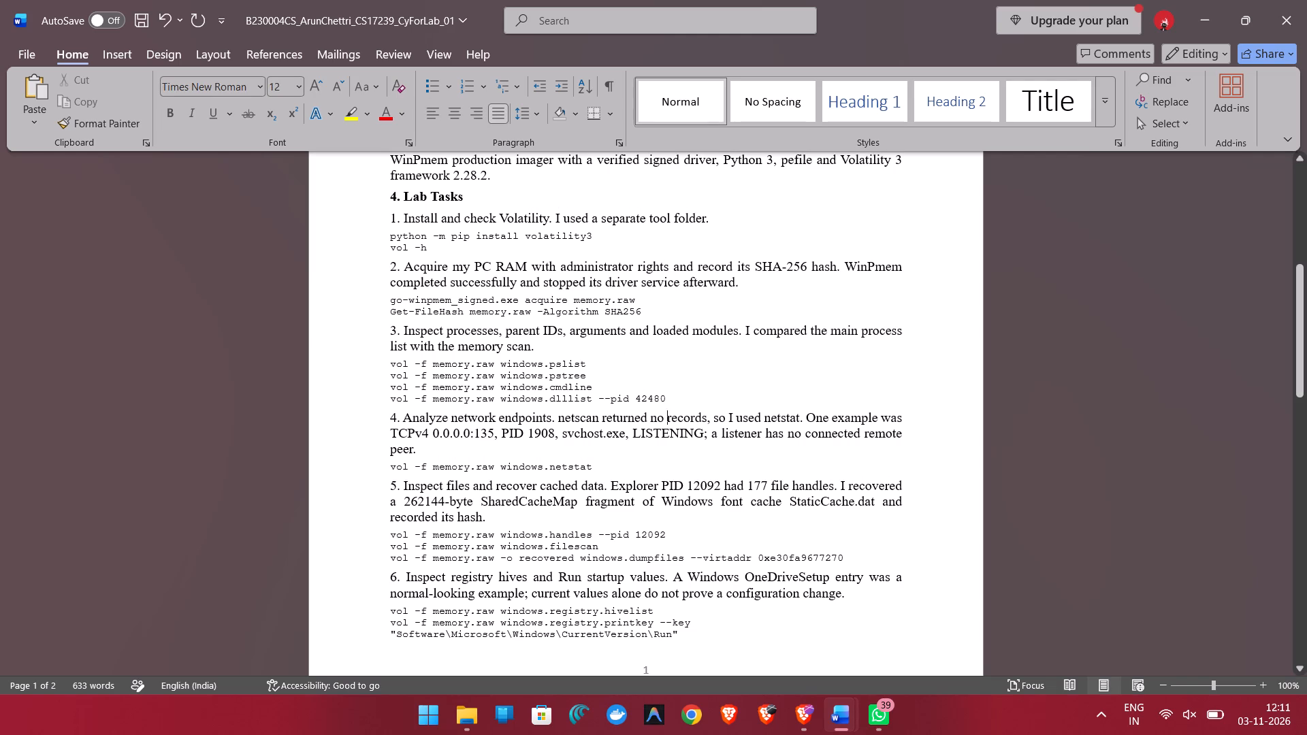
key(Down)
key(Down)
key(Up)
key(Right)
key(Right)
key(Right)
key(Right)
key(Down)
key(Down)
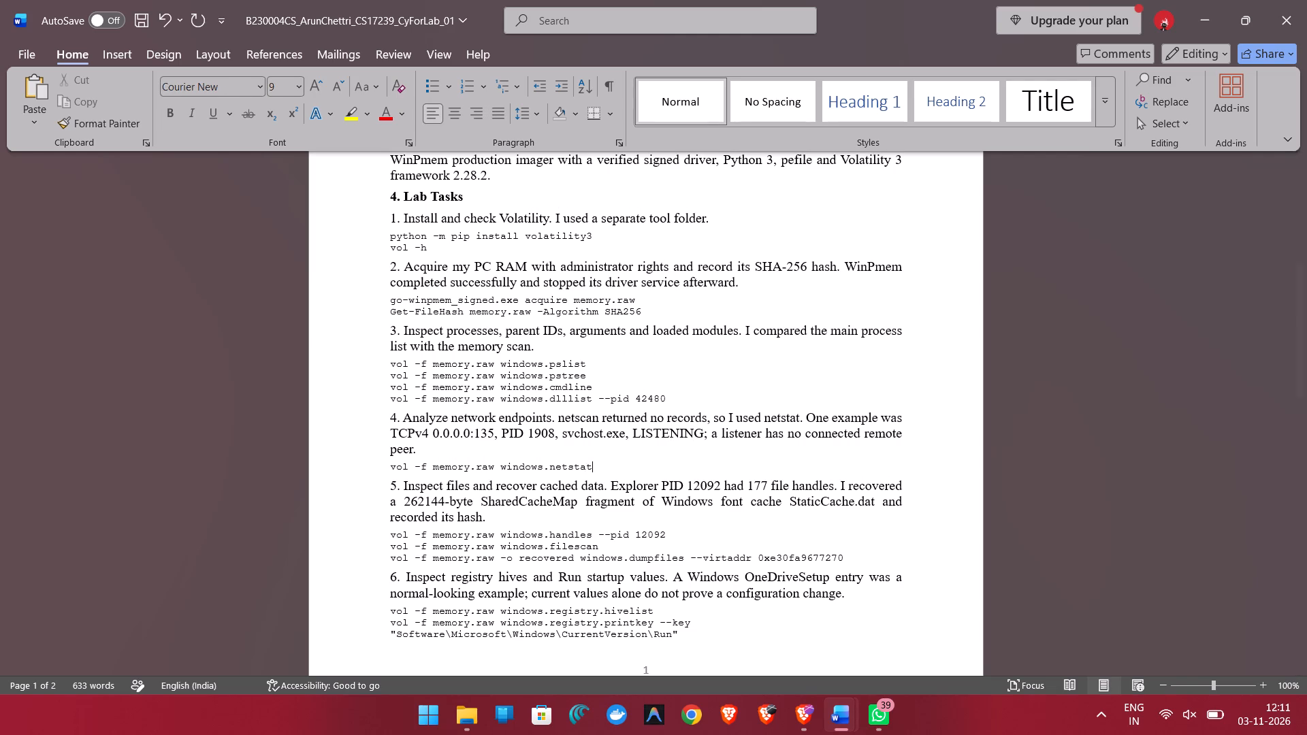
Read on from lab task 5 through task 7, Observations, Results and Conclusion to the notes below the Appendix.
key(Down)
key(Down)
key(Down)
key(Down)
key(Down)
key(Down)
key(Down)
key(Down)
key(Down)
key(Down)
key(Down)
key(Down)
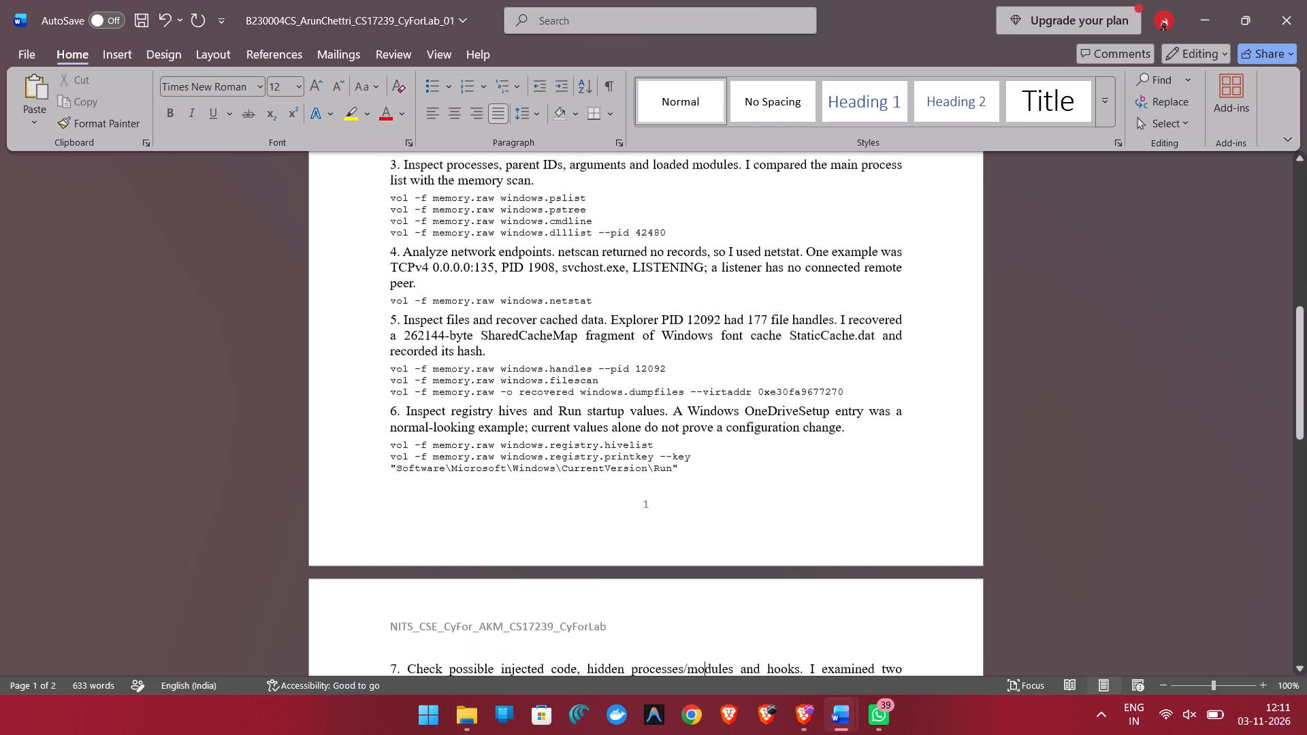
key(Down)
key(Down)
key(Down)
key(Down)
key(Down)
key(Down)
key(Down)
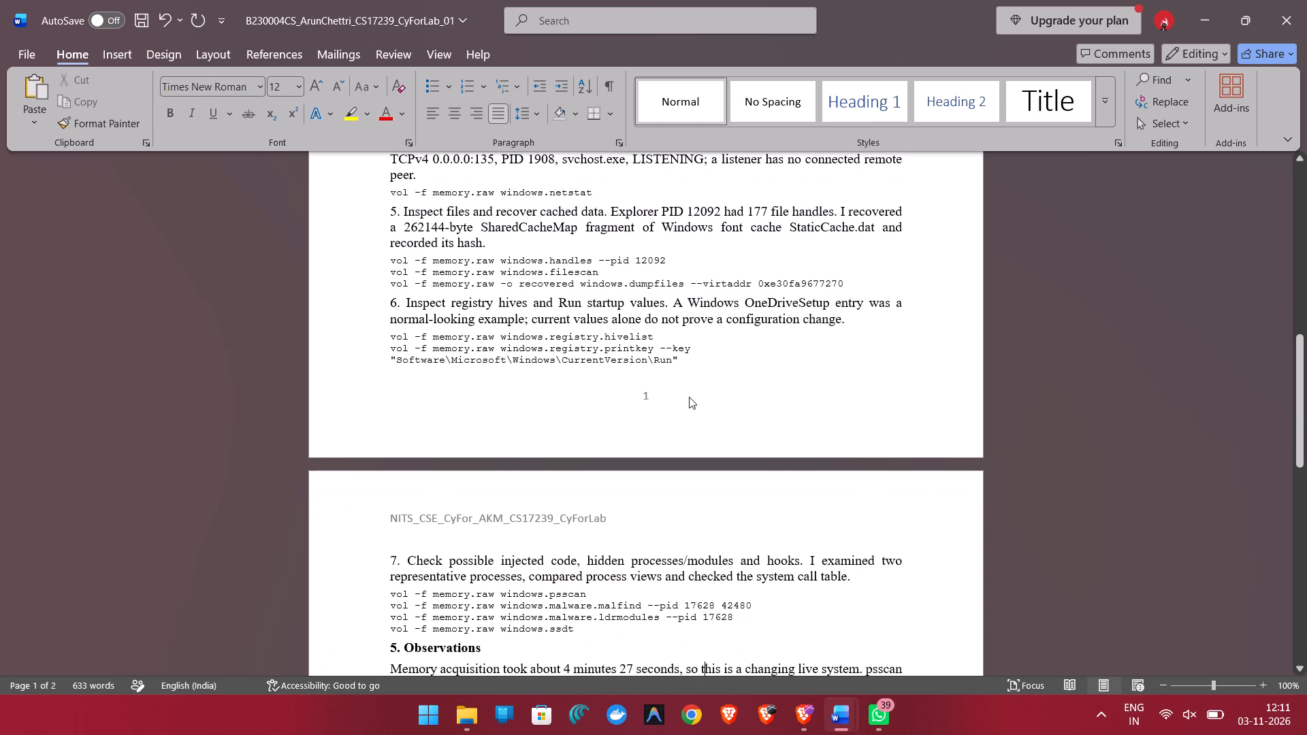
scroll(689, 397, down, 3)
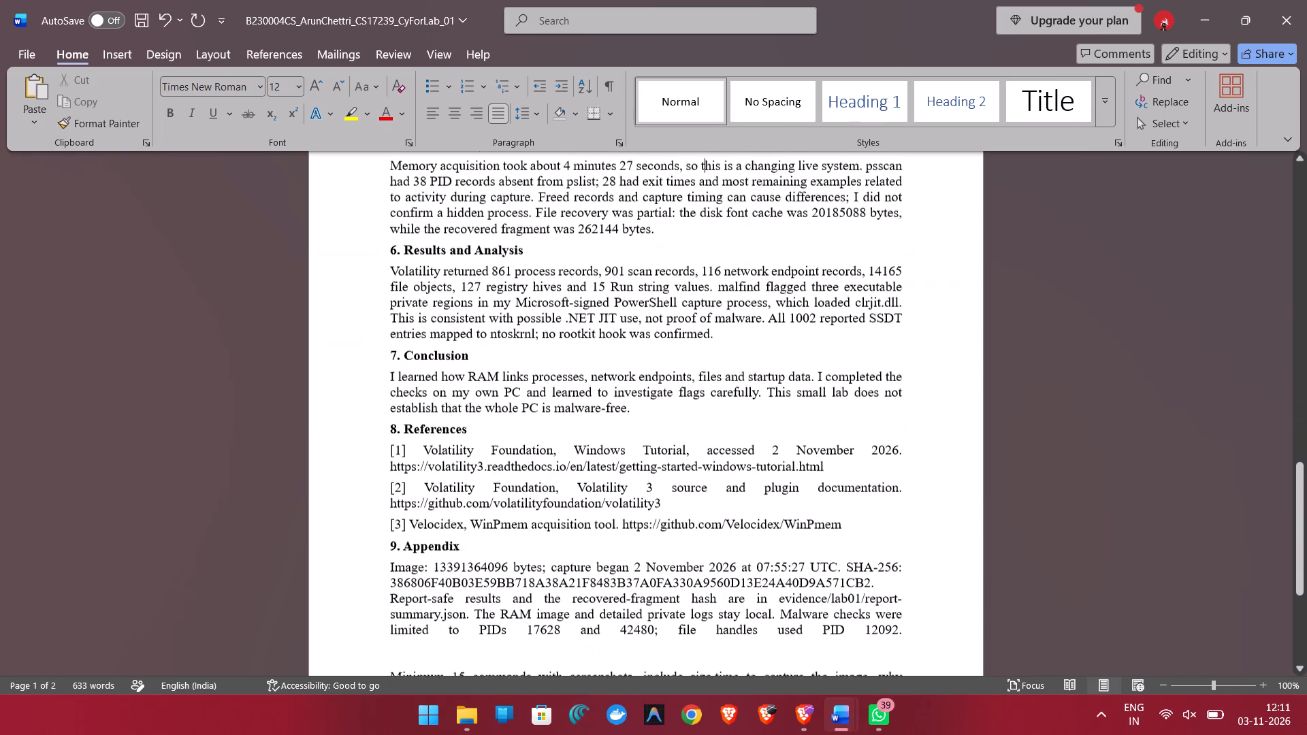
scroll(790, 624, down, 1)
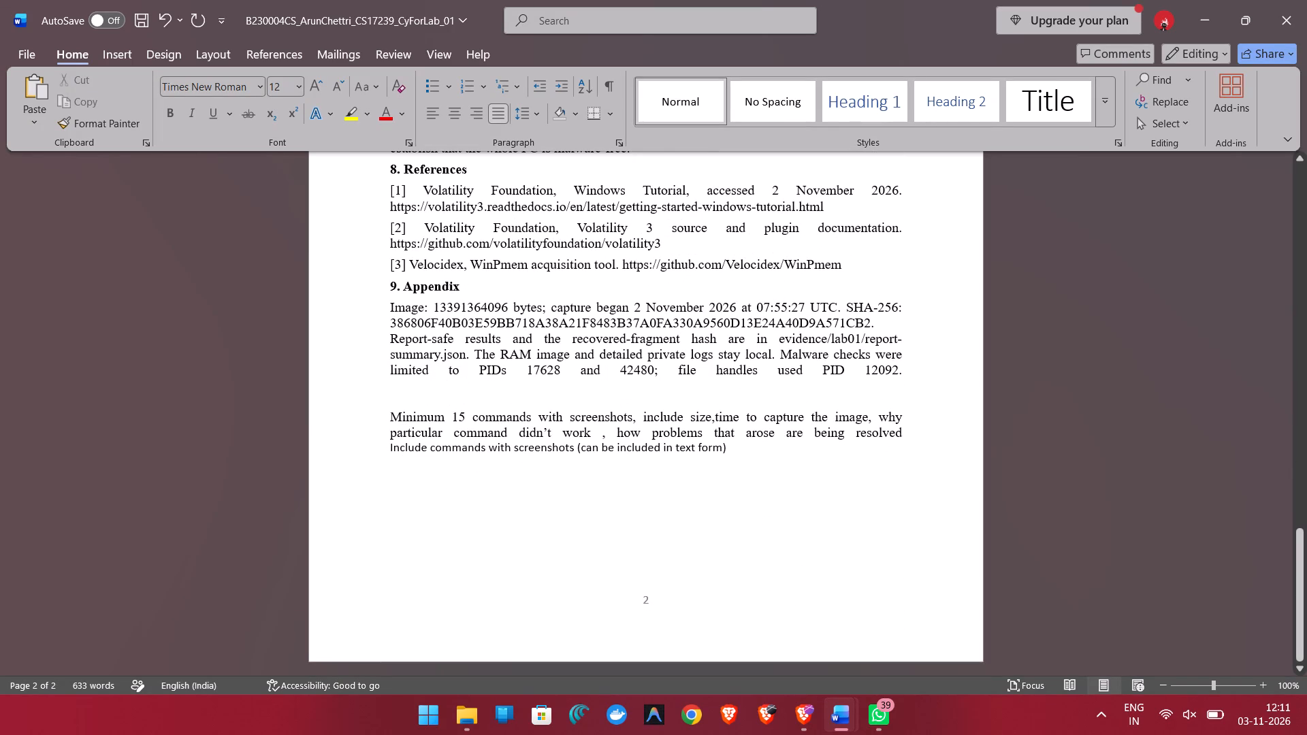
Review the report backwards from the notes below the Appendix through References, Conclusion, Results and Observations to lab task 7.
click(777, 455)
click(915, 375)
key(Up)
key(Up)
key(Up)
key(Up)
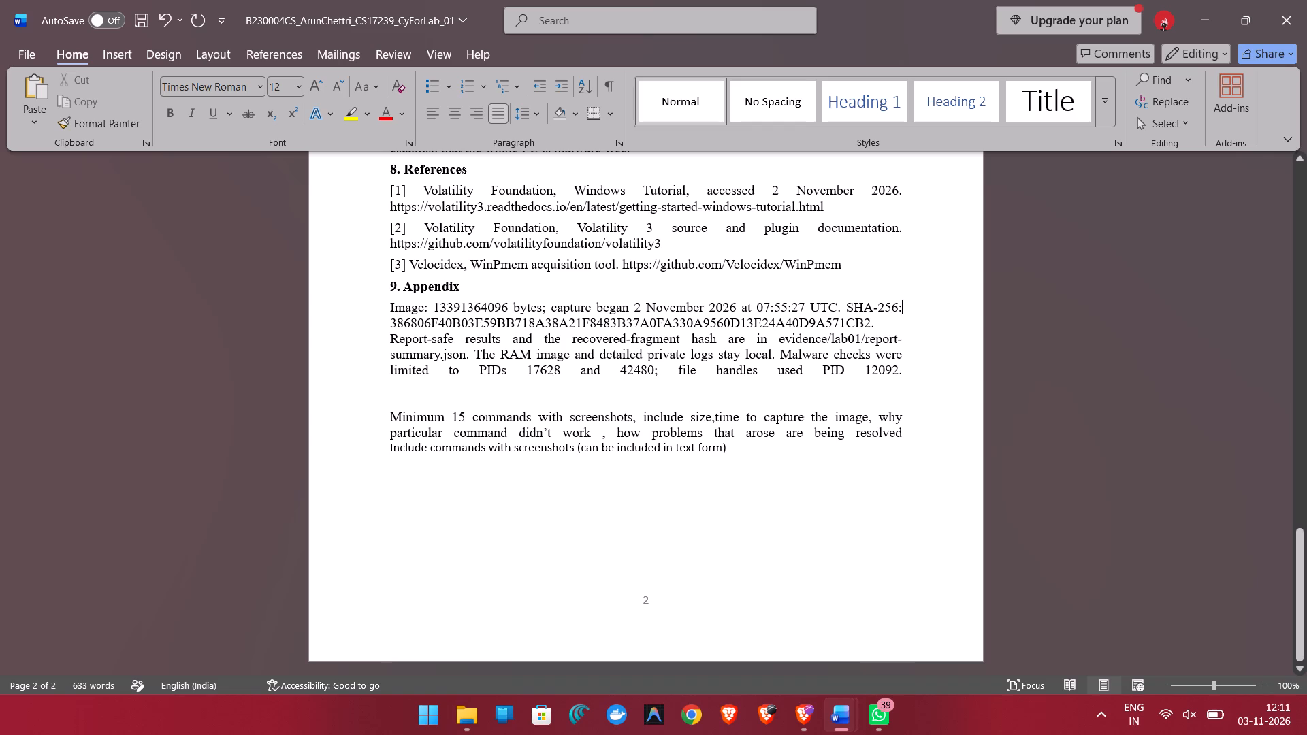
key(Up)
key(Up)
key(Up)
key(Up)
key(Up)
key(Up)
key(Up)
key(Up)
key(Up)
key(Up)
key(Up)
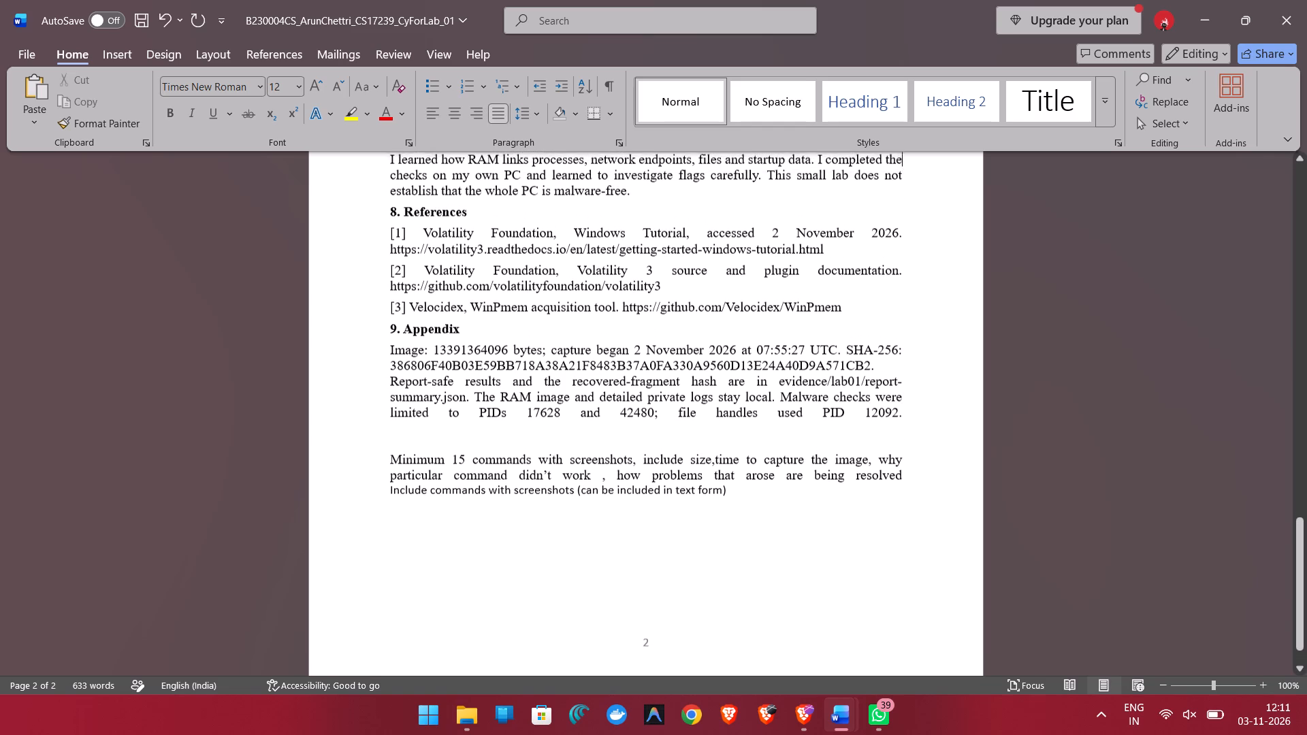
key(Up)
key(Up)
key(Up)
key(Up)
key(Up)
key(Up)
key(Up)
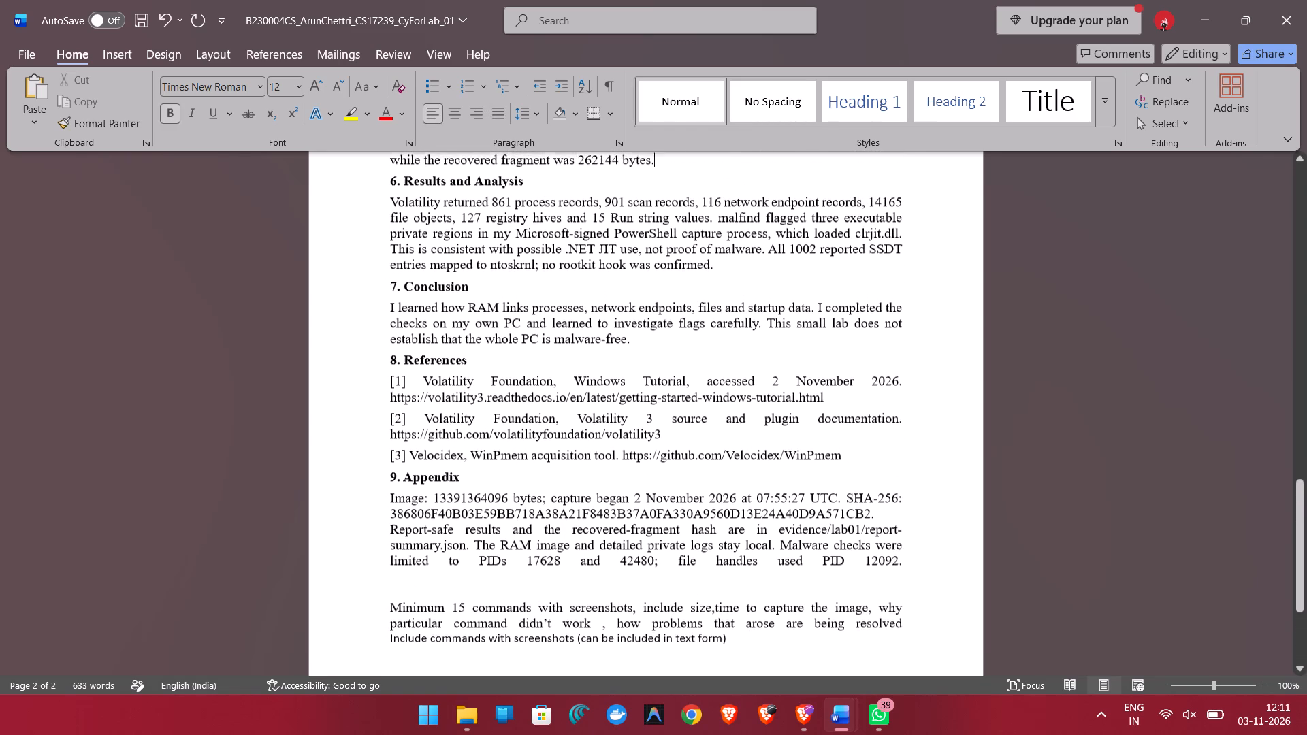
key(Up)
key(Up)
key(Up)
key(Up)
key(Up)
key(Up)
key(Up)
key(Up)
key(Up)
key(Up)
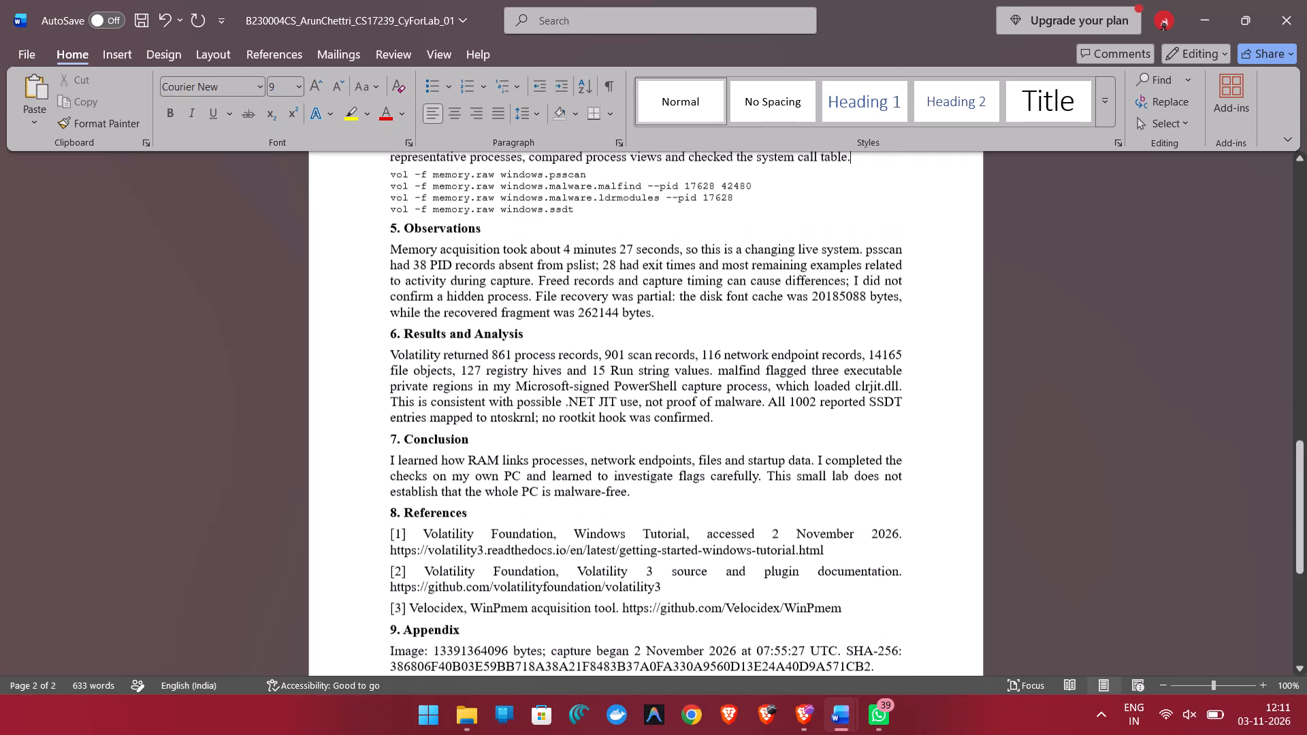
key(Up)
key(Up)
key(Up)
key(Down)
key(Down)
key(Down)
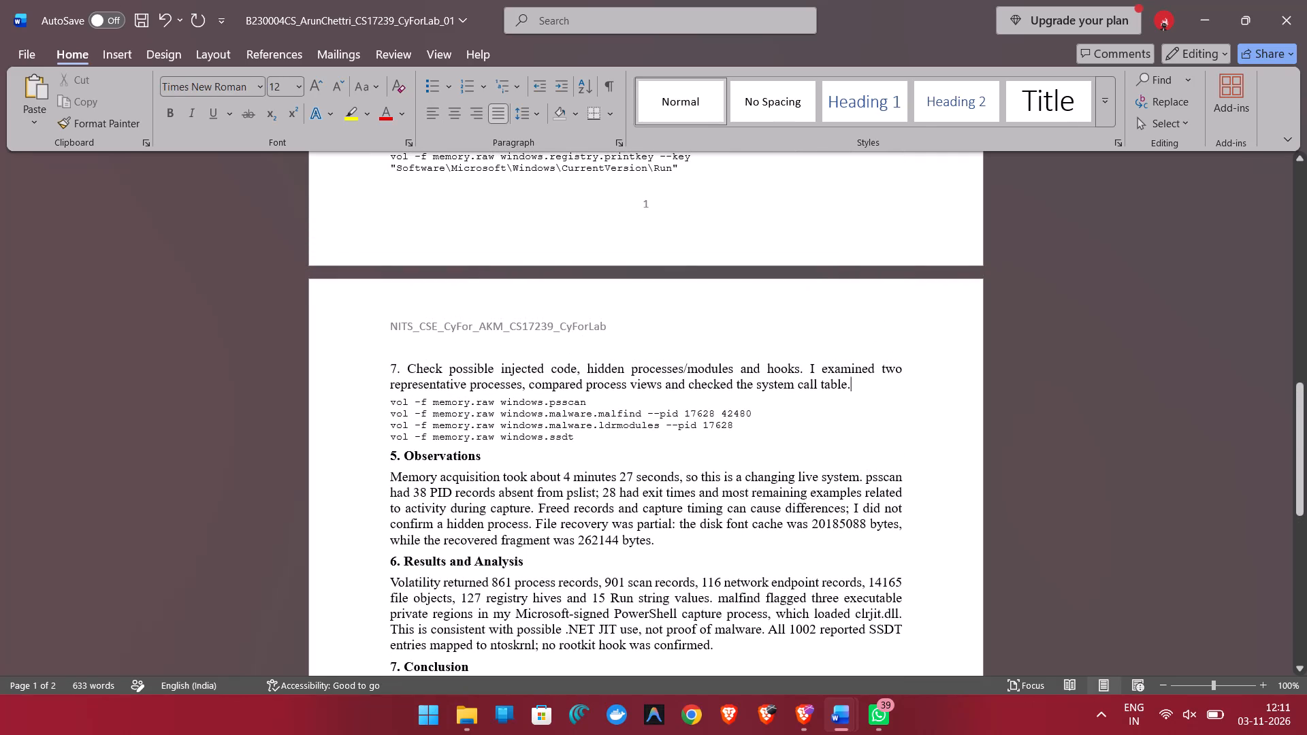
Examine lab tasks 6 and 5 on registry hives and cached file recovery, along with their commands.
key(Up)
key(Up)
key(Up)
key(Up)
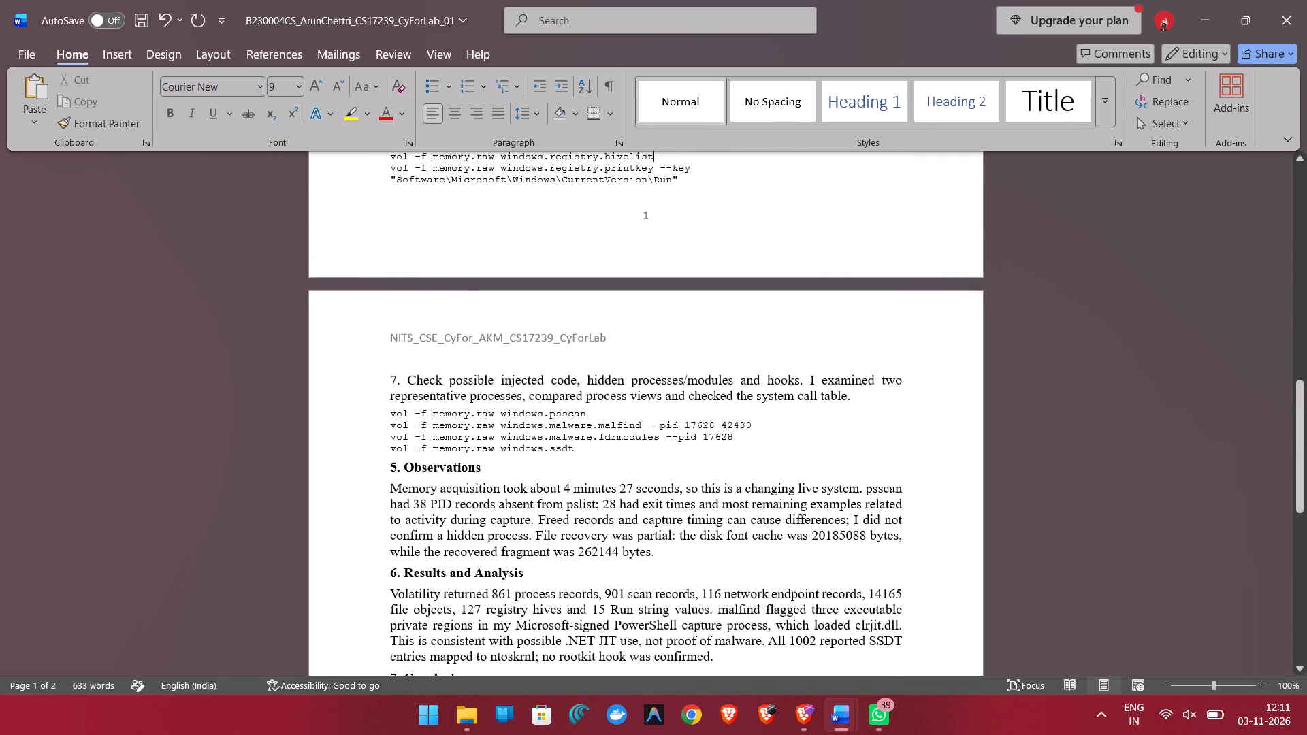
key(Up)
key(Up)
key(Up)
key(Down)
key(Down)
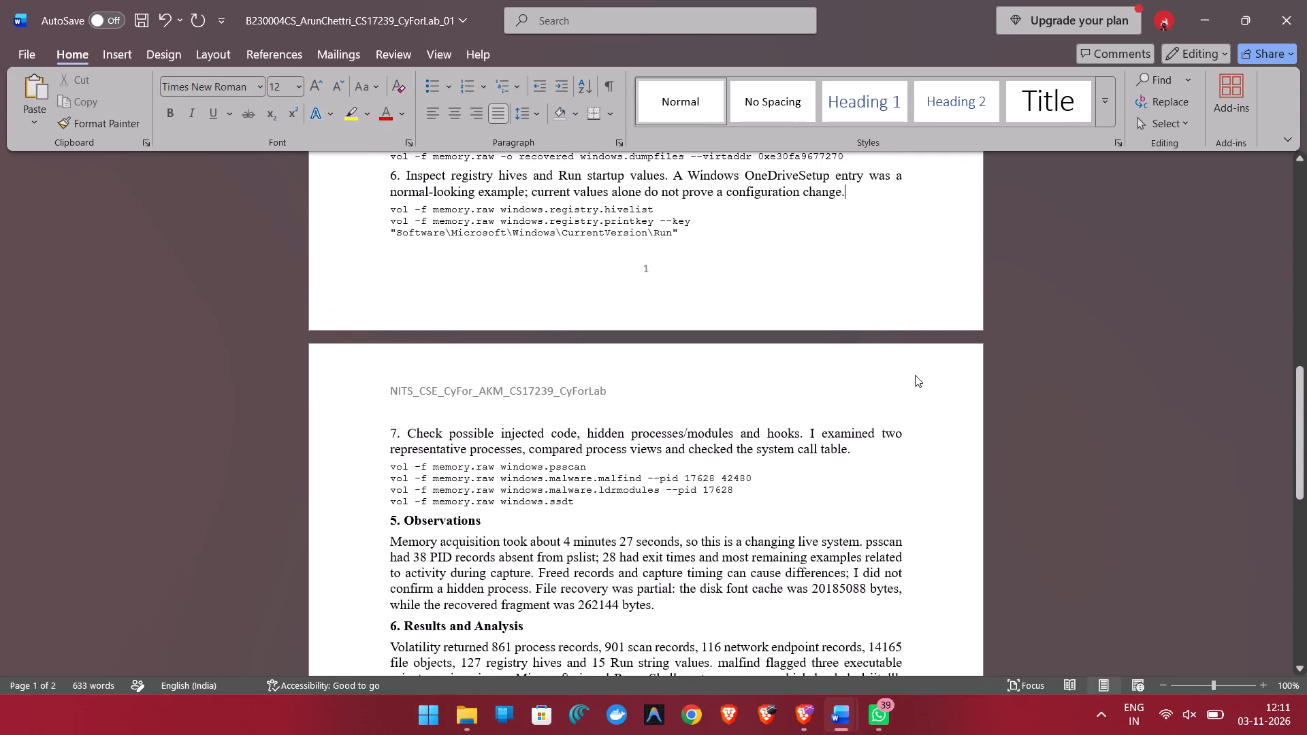
key(Up)
key(Up)
key(Up)
key(Up)
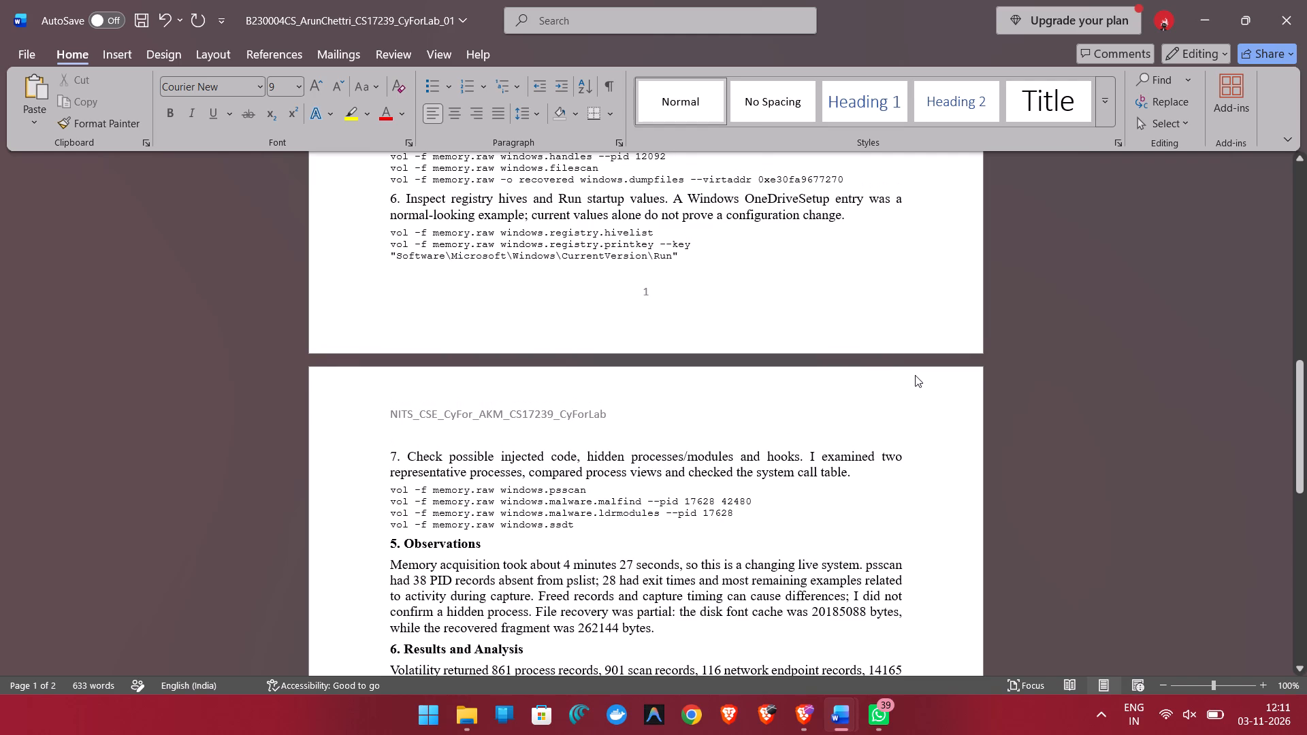
key(Up)
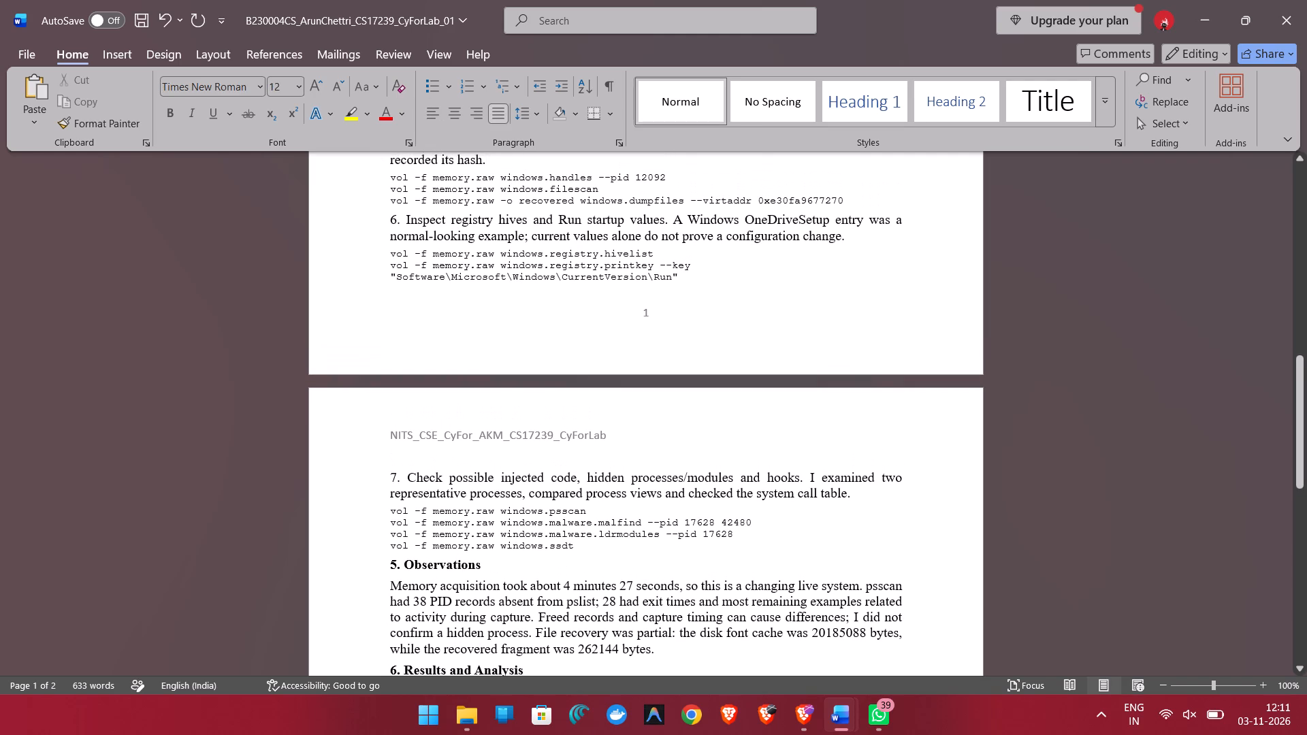
key(Up)
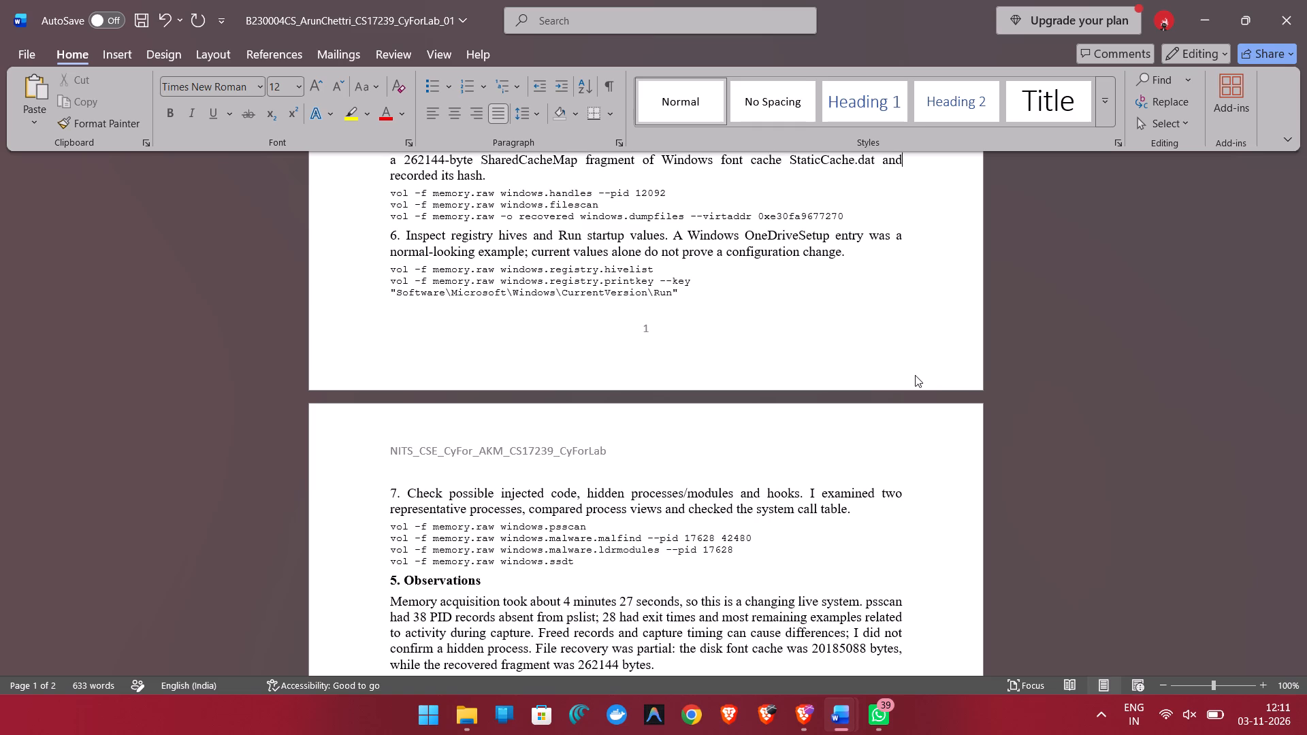
key(Up)
key(Up)
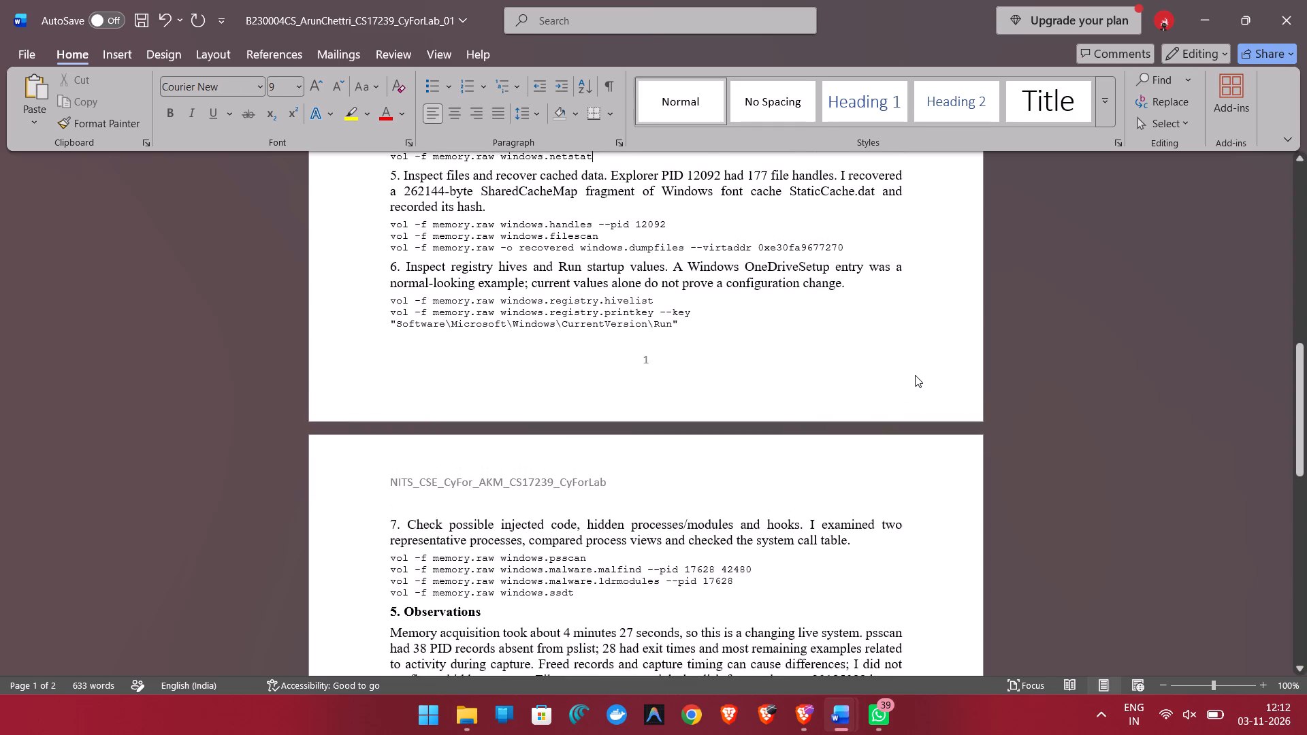
key(Up)
click(880, 350)
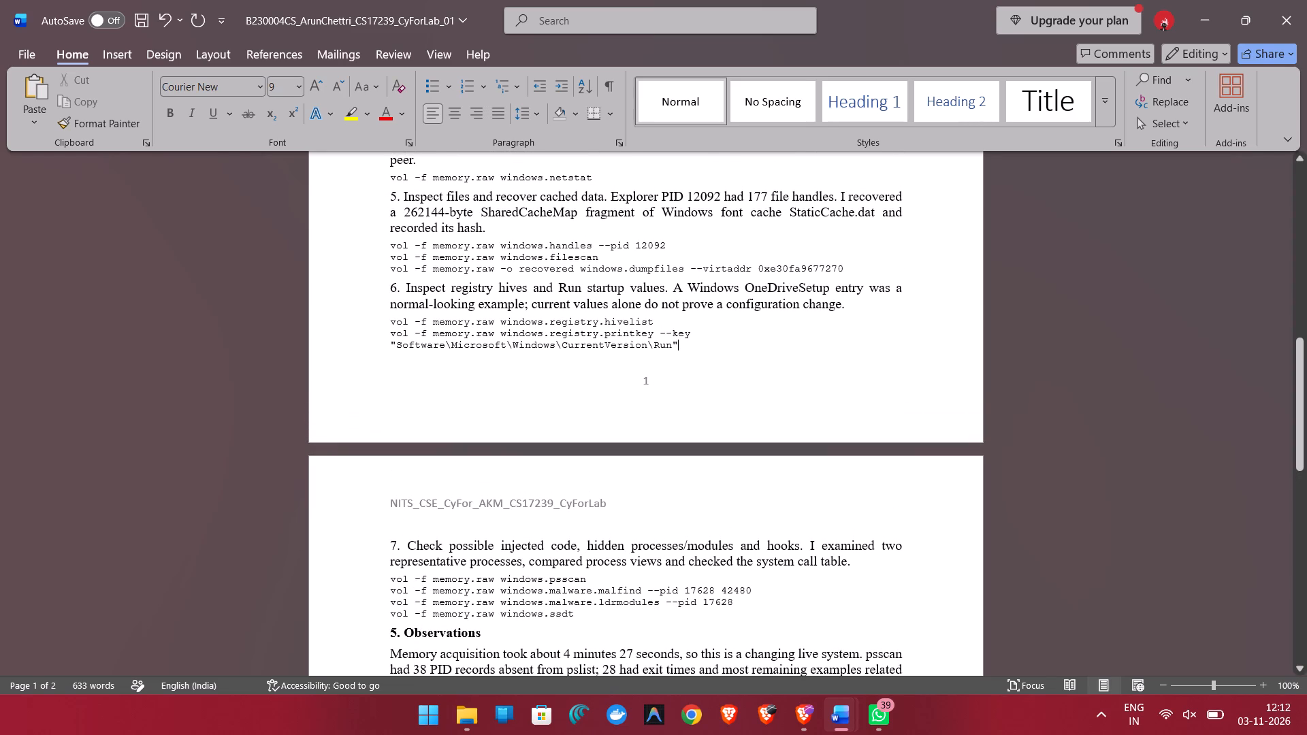
key(Up)
key(Up)
key(Up)
key(Up)
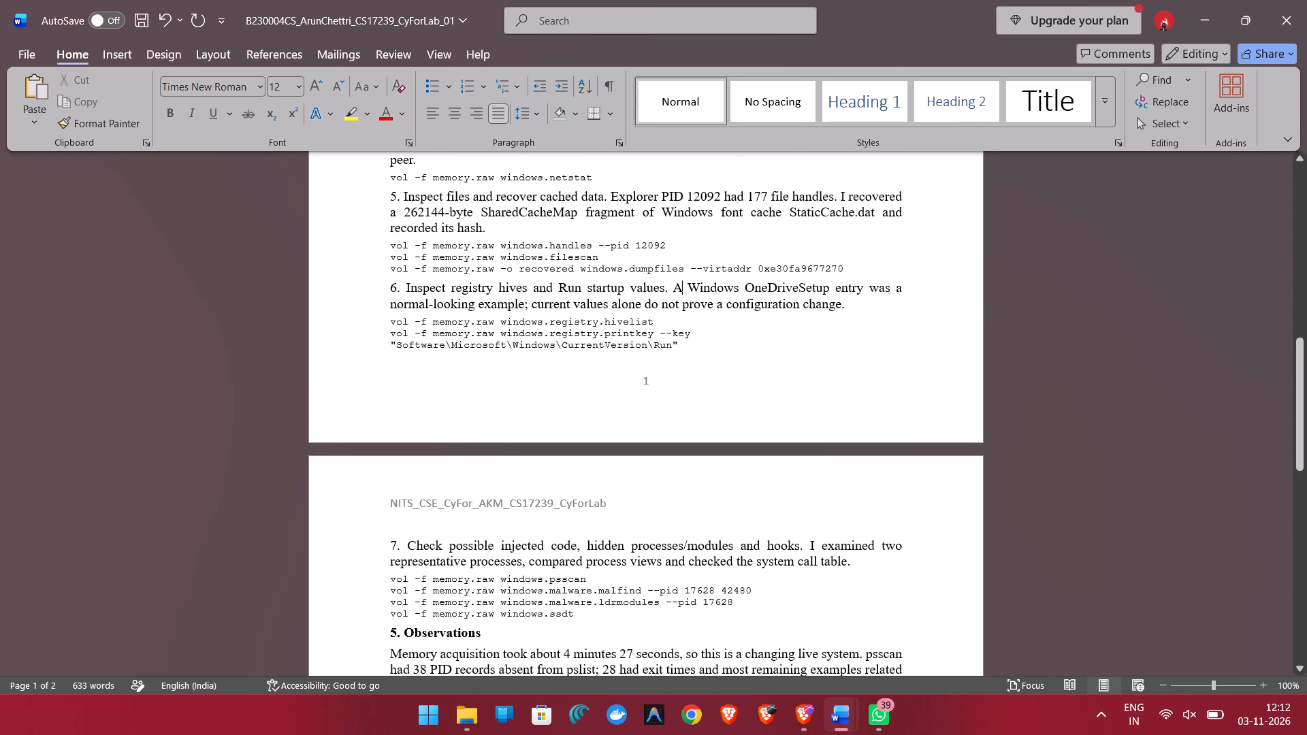
key(Down)
key(Down)
Reread the notes below the Appendix on required commands, screenshots, capture details and problem explanations.
scroll(880, 350, down, 5)
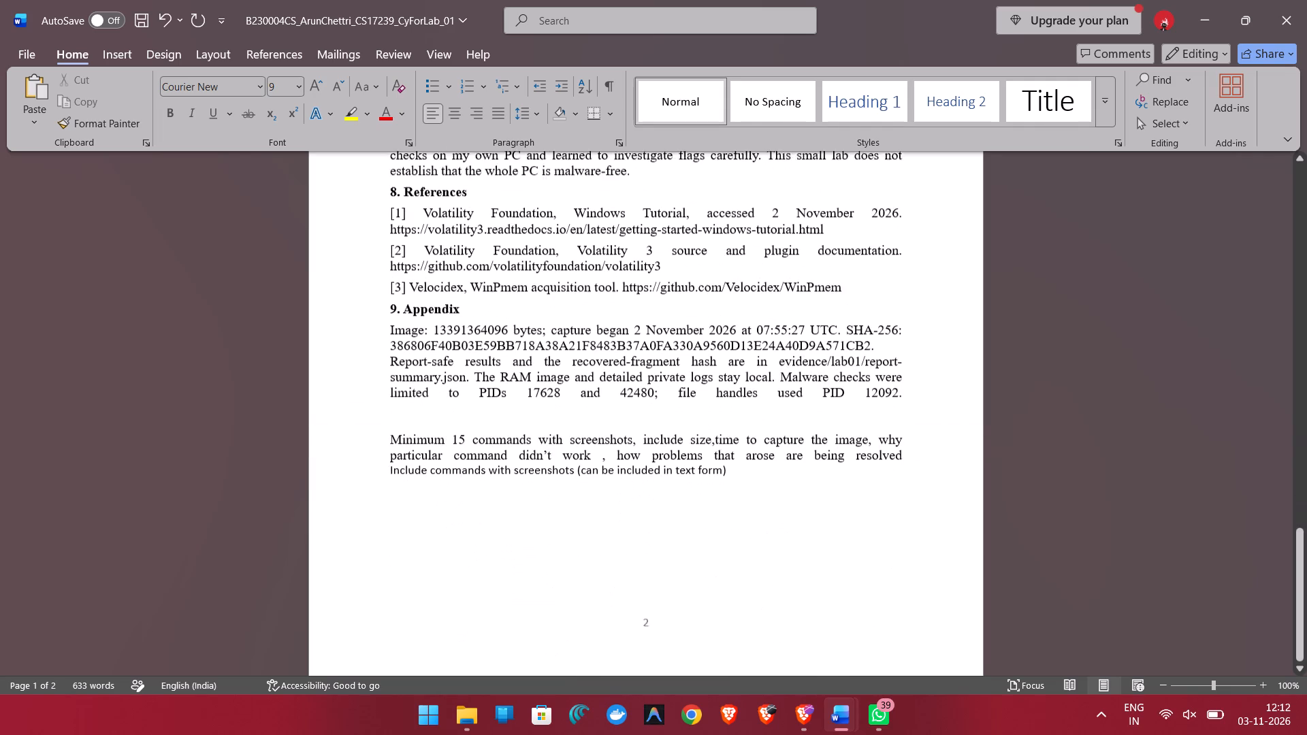
click(811, 451)
key(Up)
key(Up)
key(Up)
key(Up)
key(Up)
key(Up)
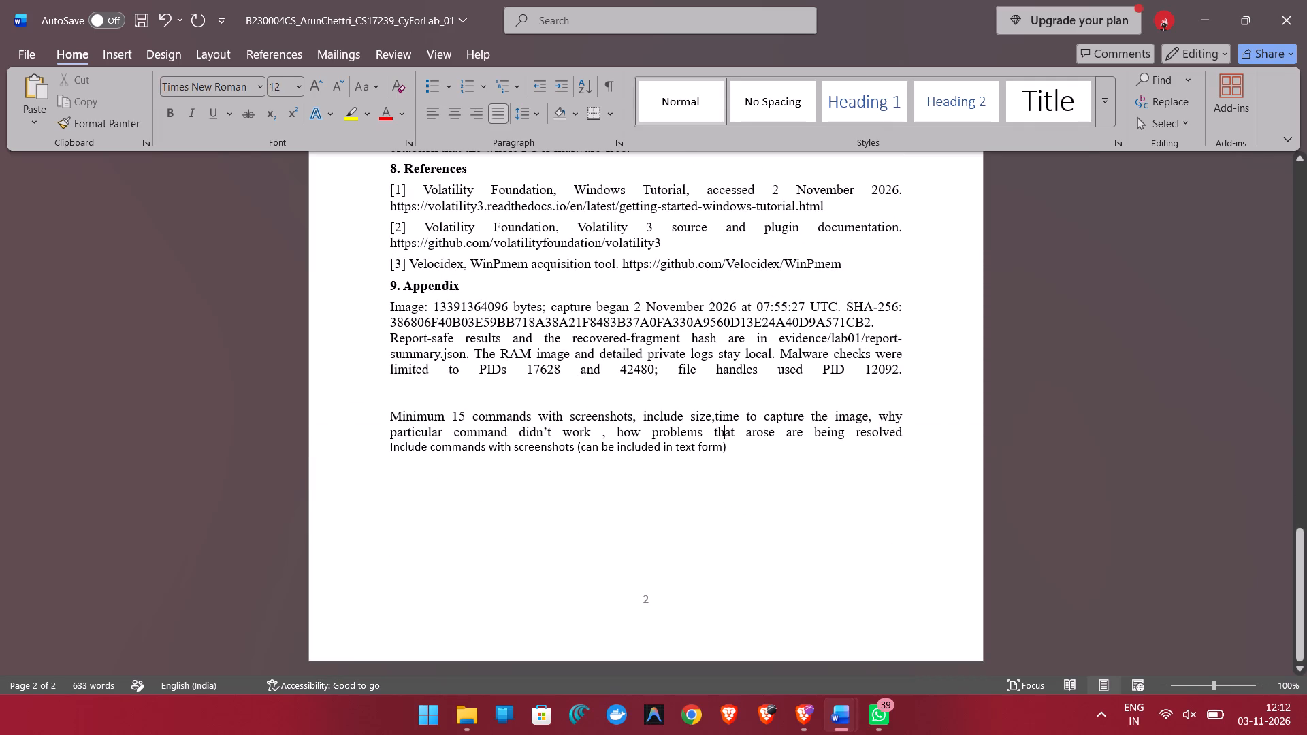
key(Up)
key(Down)
key(Down)
Review the report backwards from the Appendix through References, Conclusion, Results, Observations and lab task 7 to lab task 6.
click(918, 363)
key(Up)
key(Up)
key(Up)
key(Up)
key(Up)
key(Up)
key(Up)
key(Up)
key(Up)
key(Up)
key(Up)
key(Up)
key(Up)
key(Up)
key(Up)
key(Up)
key(Up)
key(Up)
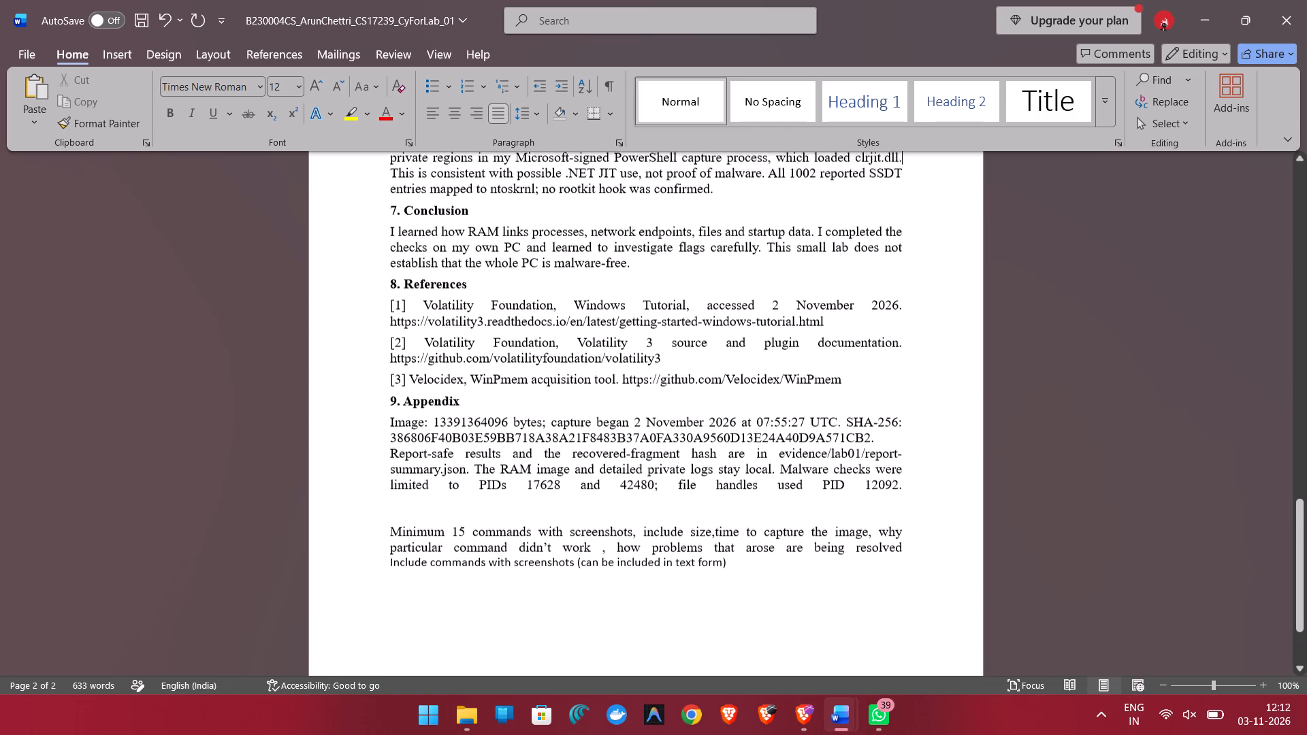
key(Up)
key(Up)
key(Up)
key(Up)
key(Up)
key(Up)
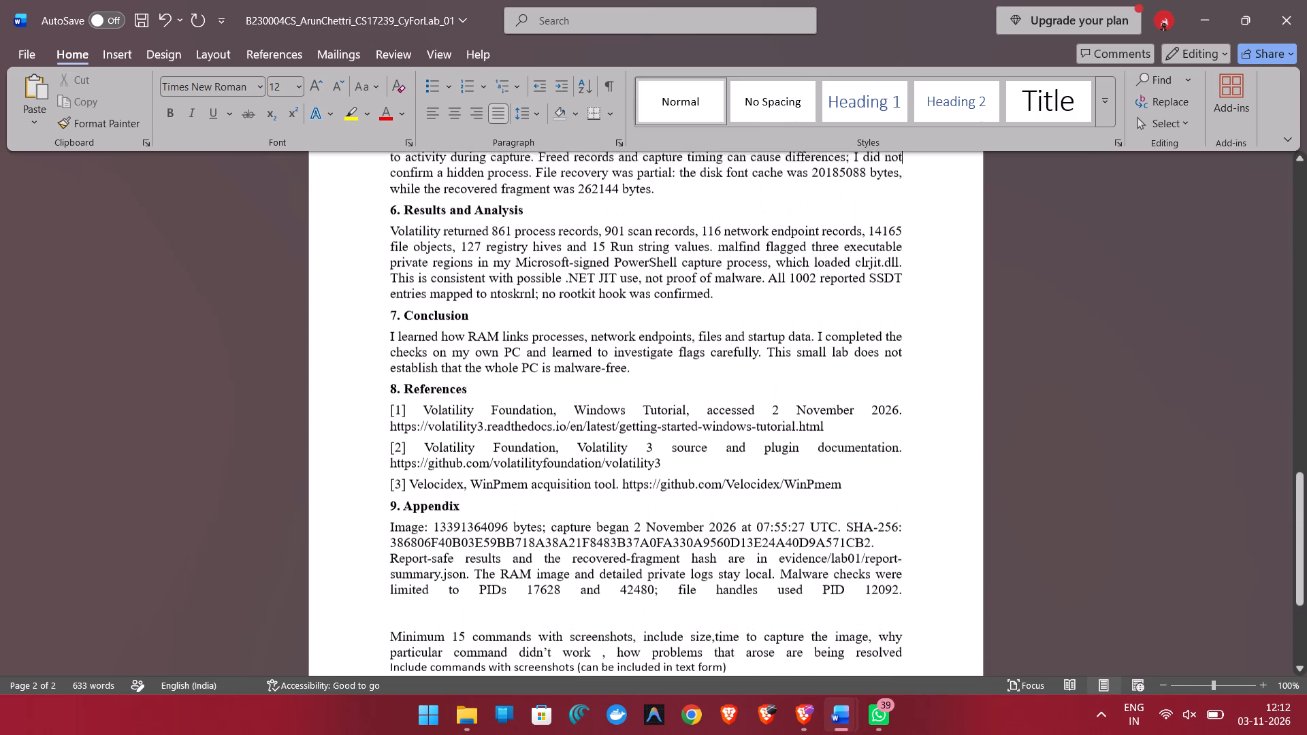
key(Up)
key(Up)
key(Up)
key(Up)
key(Up)
key(Up)
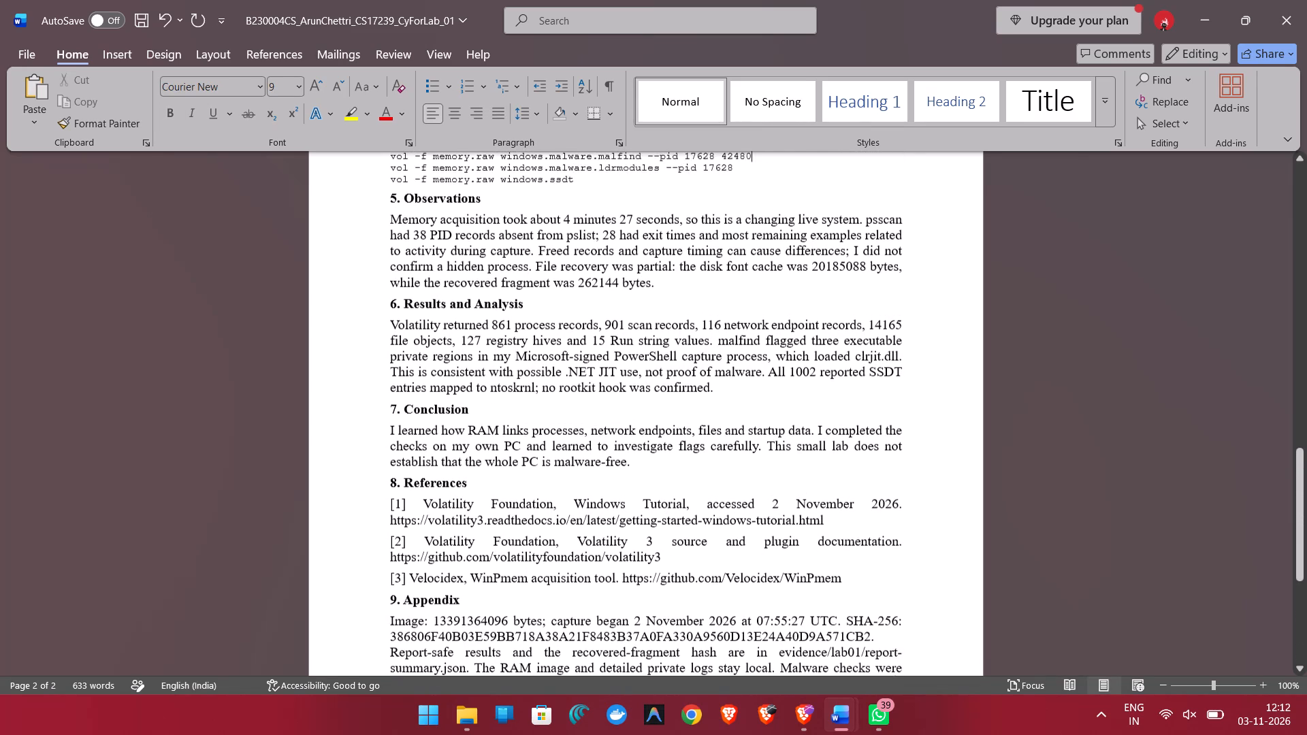
key(Up)
key(Up)
key(Up)
key(Up)
key(Up)
key(Up)
key(Up)
key(Up)
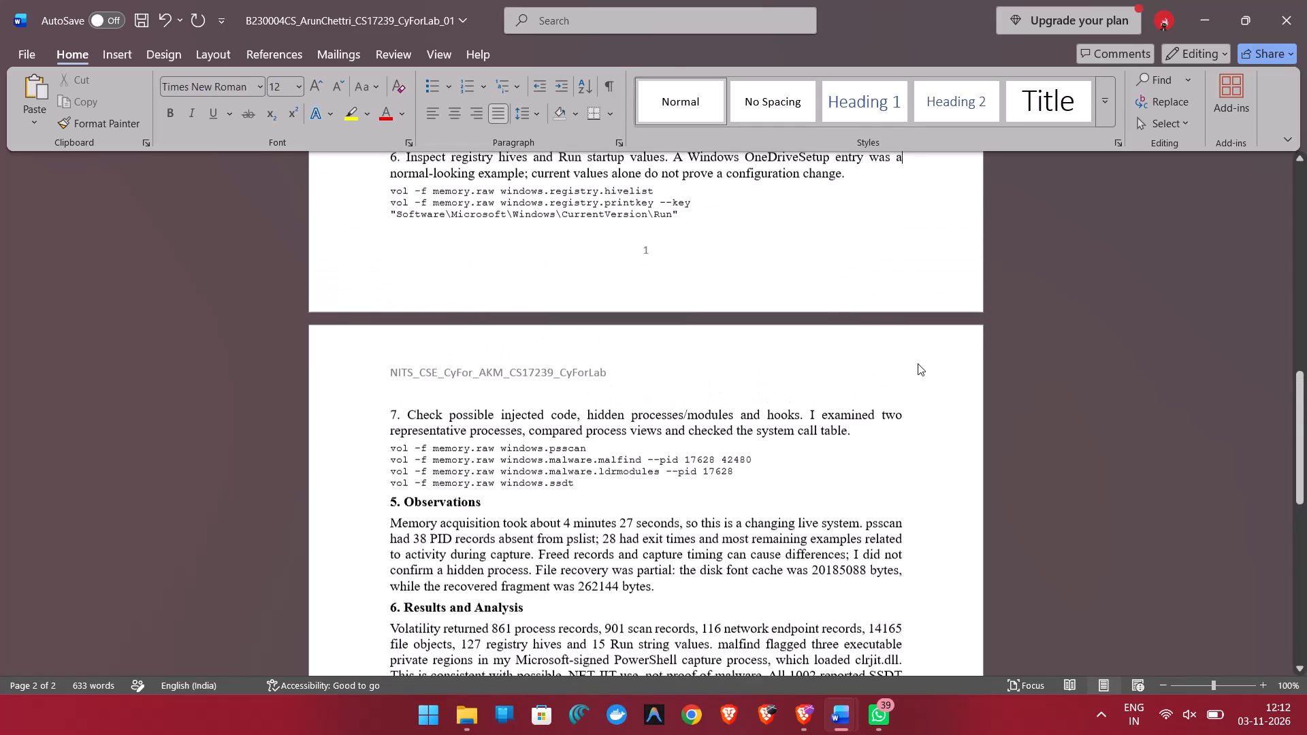
Review lab tasks 5 back to 1 and the software requirement up to the Objective, then the Hardware Requirement section.
key(Up)
key(Up)
key(Up)
key(Up)
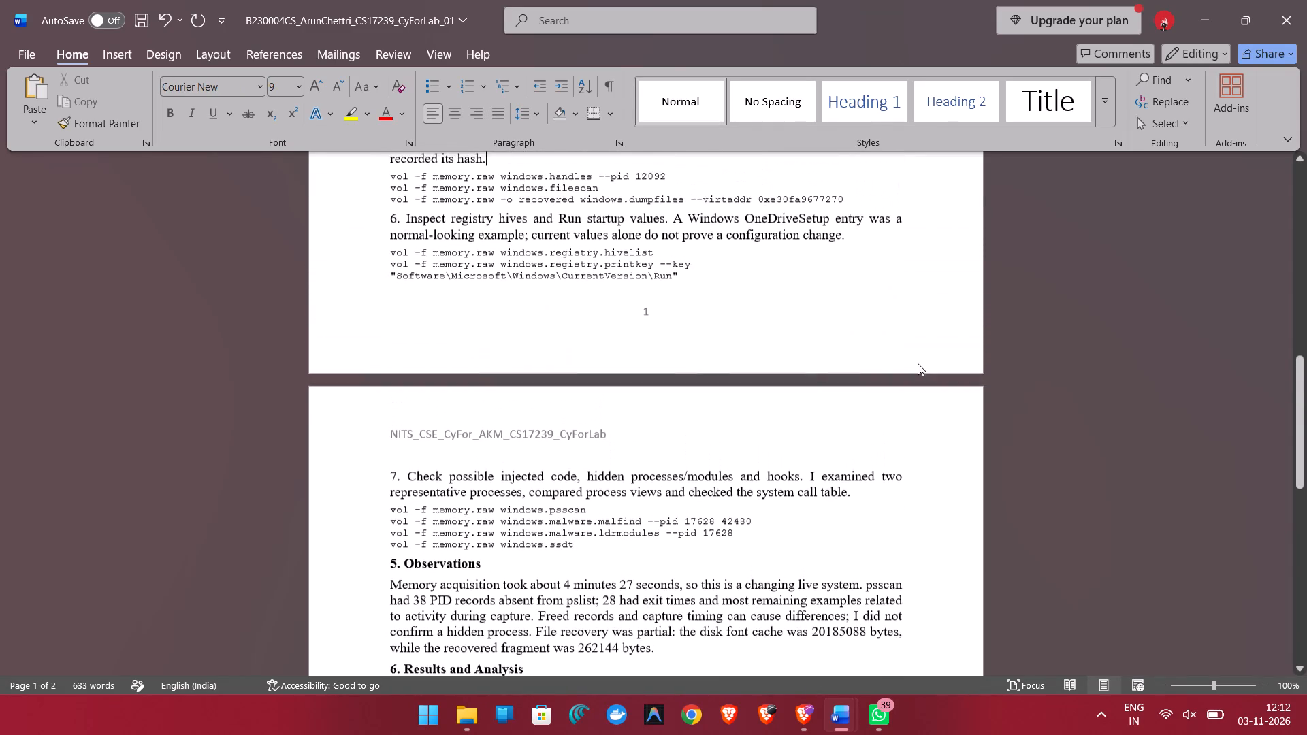
key(Up)
key(Up)
key(Up)
key(Up)
key(Up)
key(Up)
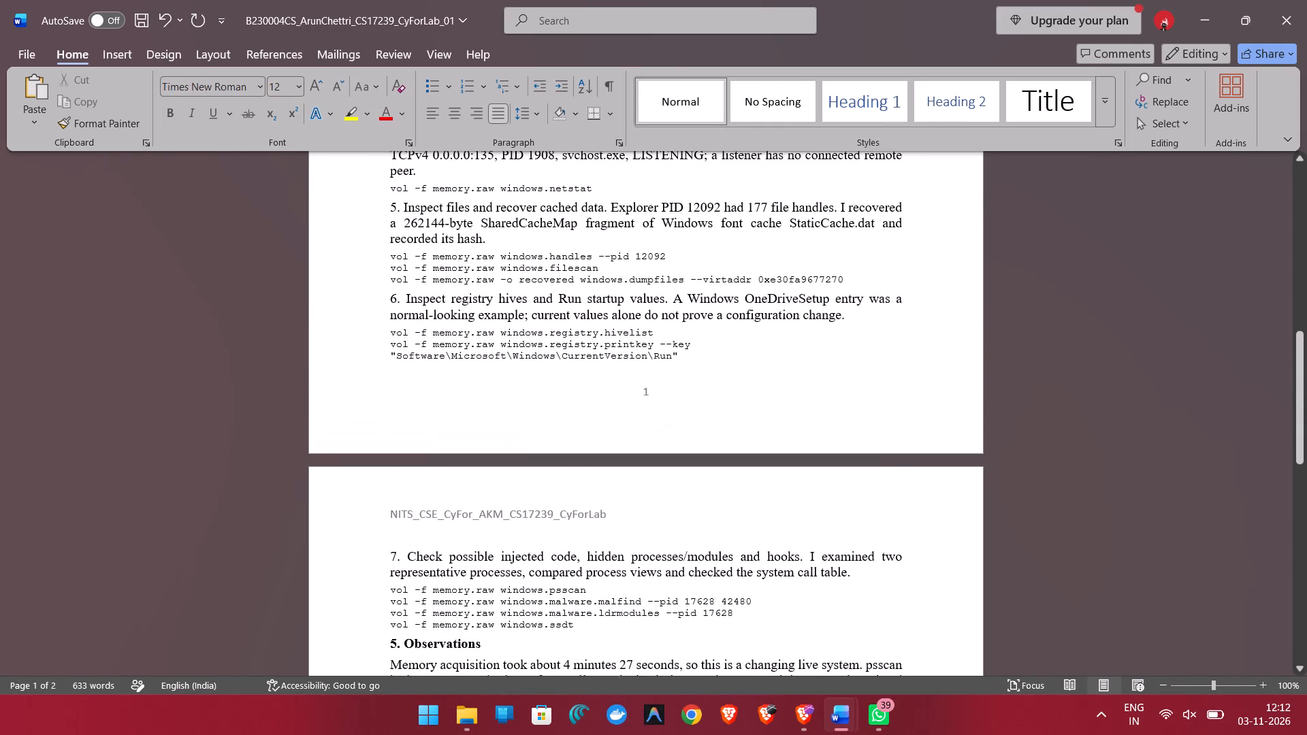
key(Up)
key(Up)
key(Up)
key(Up)
key(Up)
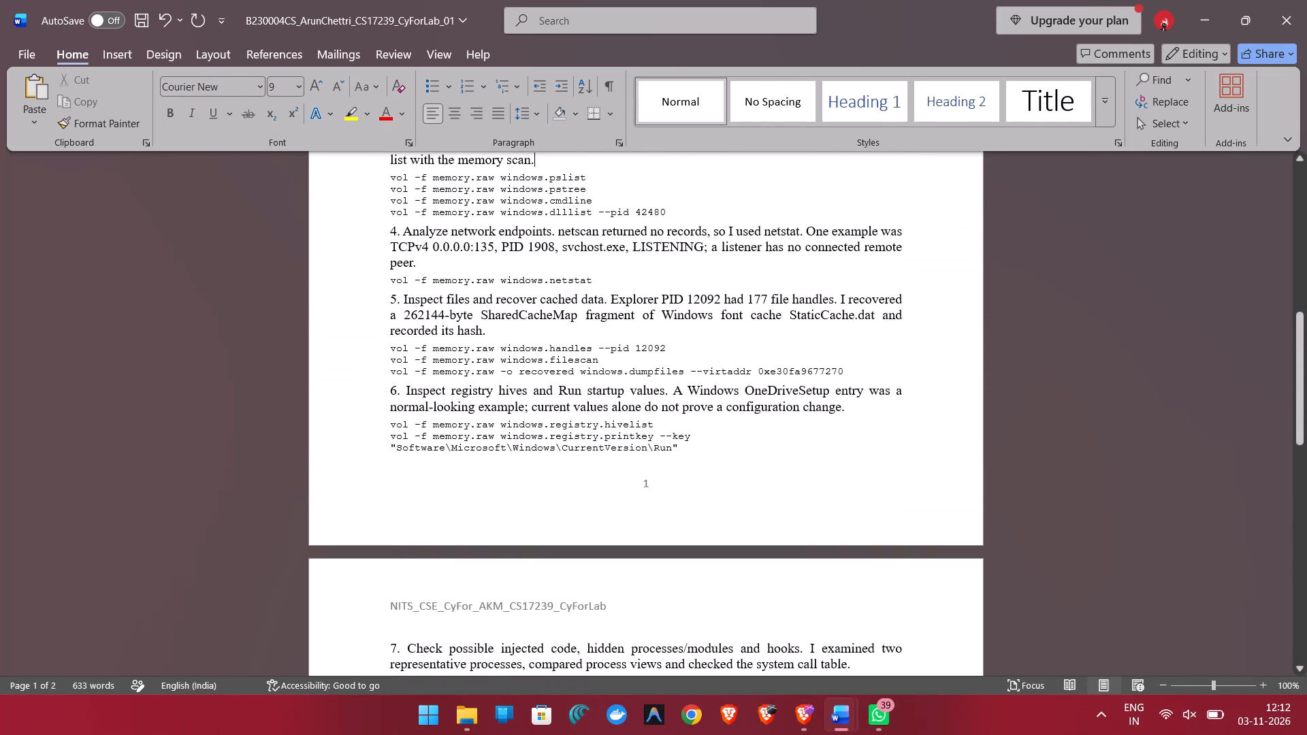
key(Up)
key(Up)
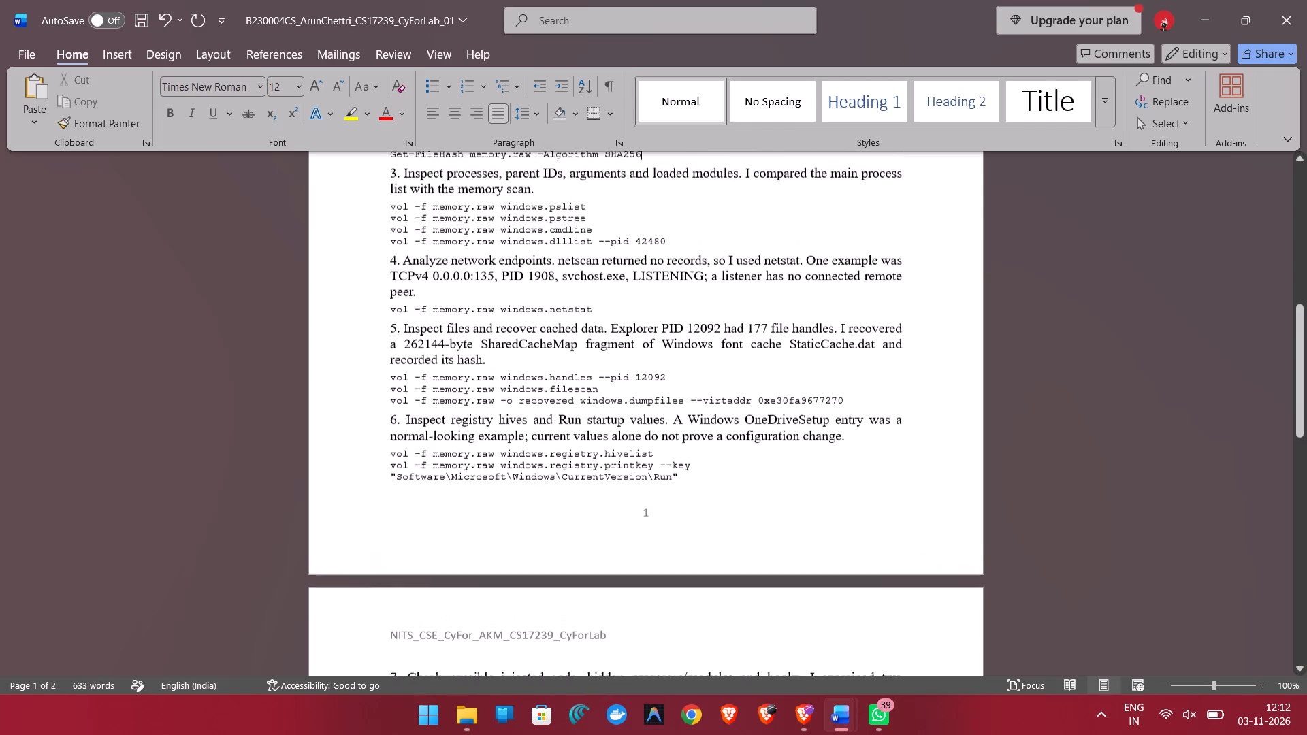
key(Up)
key(Up)
key(Up)
key(Up)
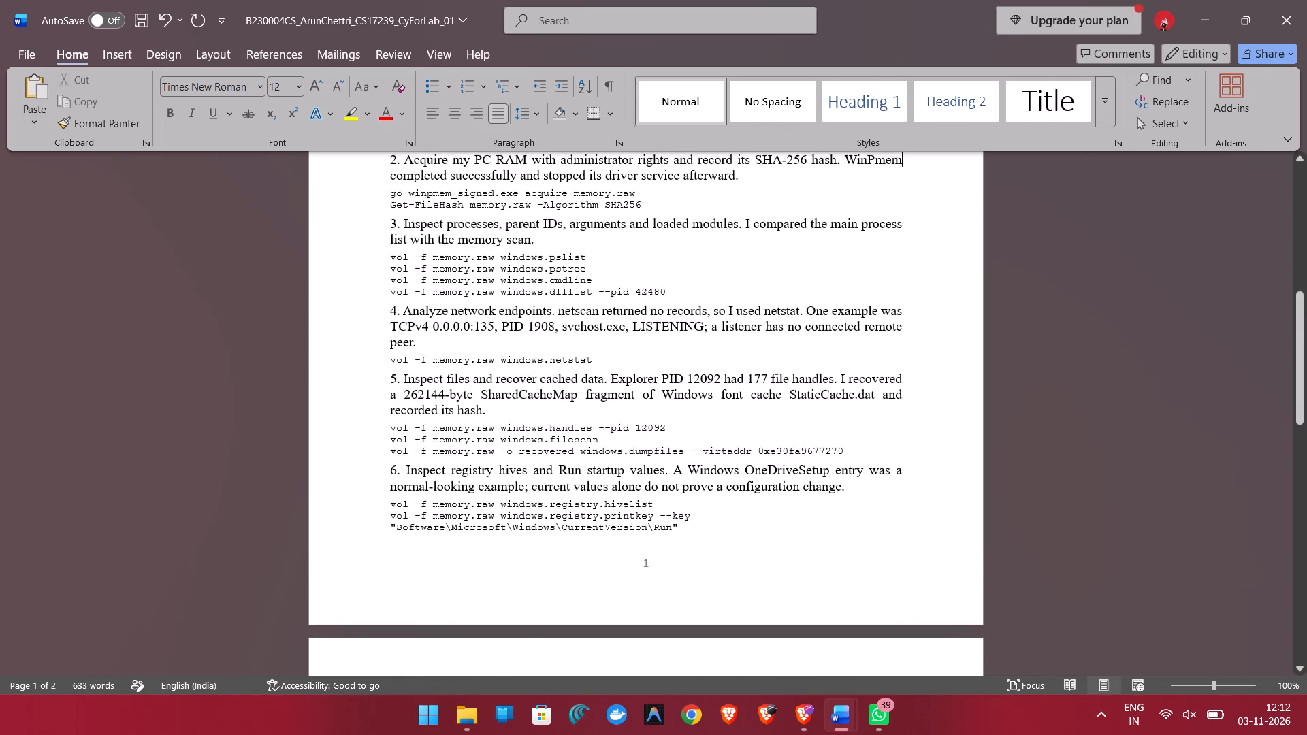
key(Up)
key(Up)
key(Up)
key(Up)
key(Up)
key(Up)
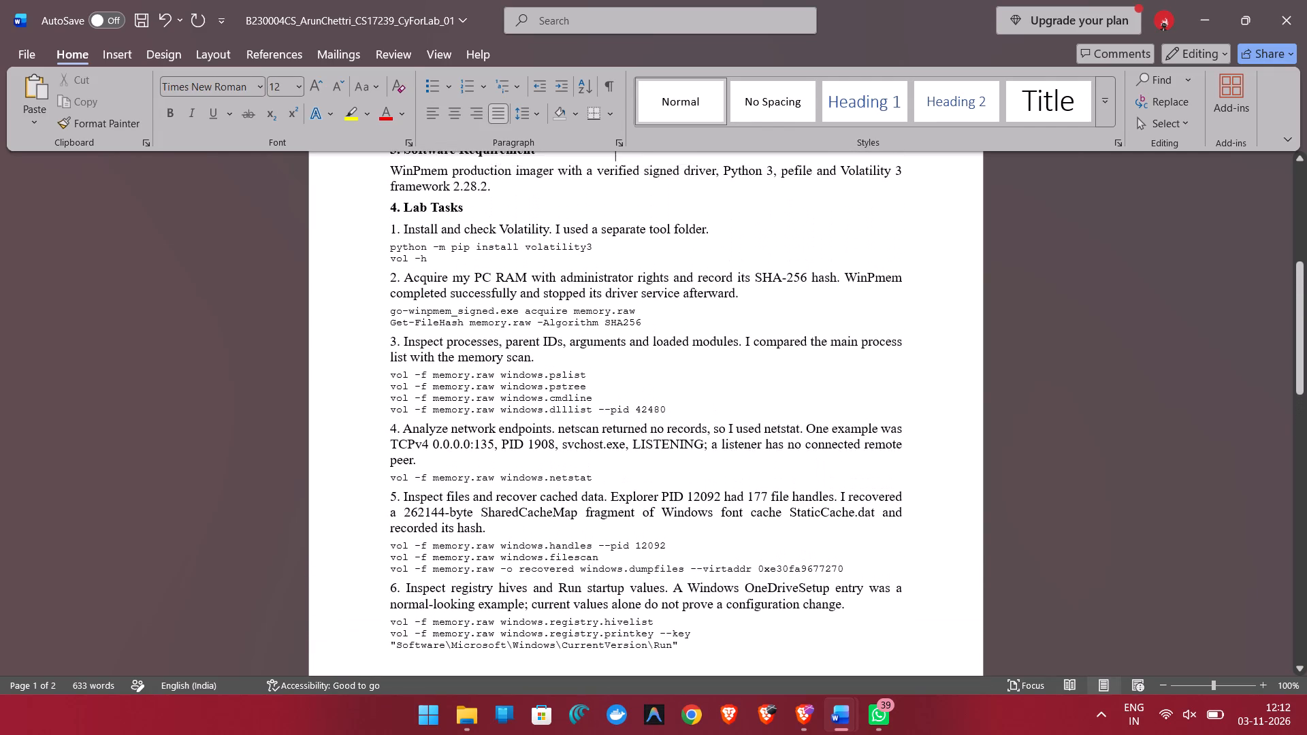
key(Up)
key(Up)
key(Up)
key(Up)
key(Up)
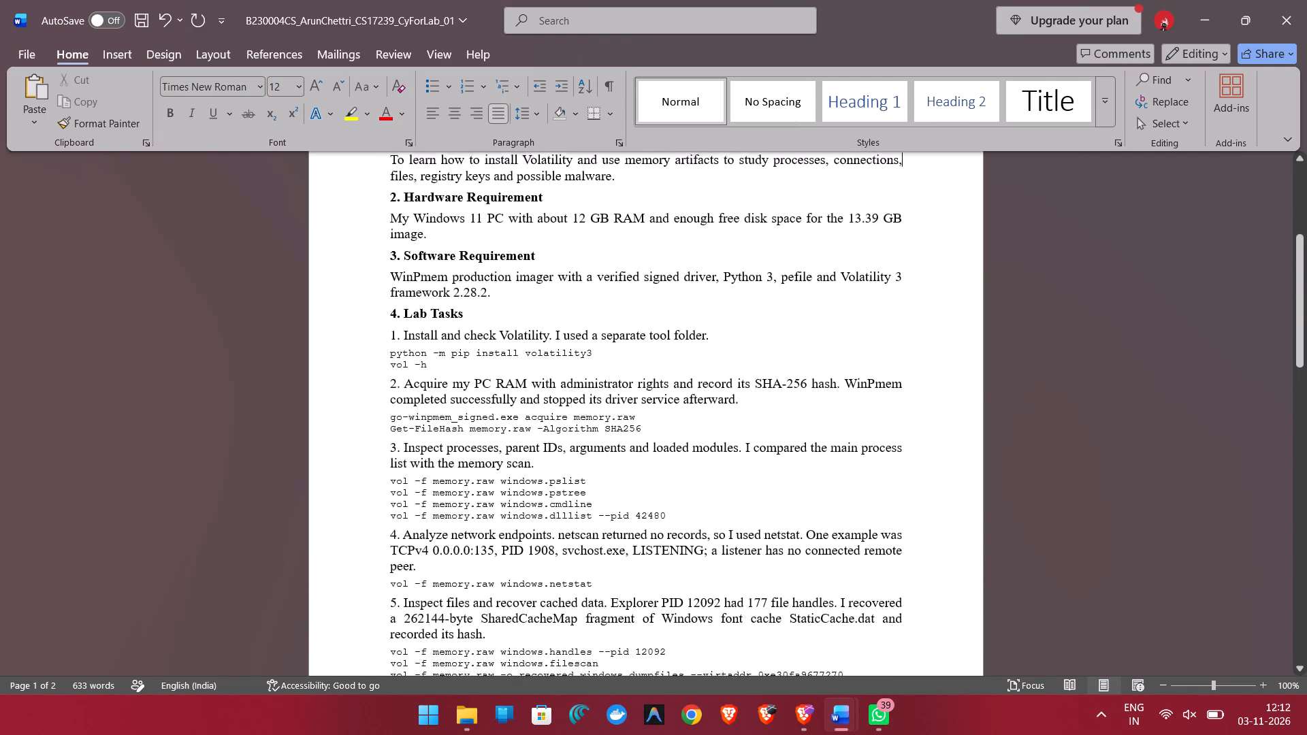
key(Up)
key(Up)
key(Down)
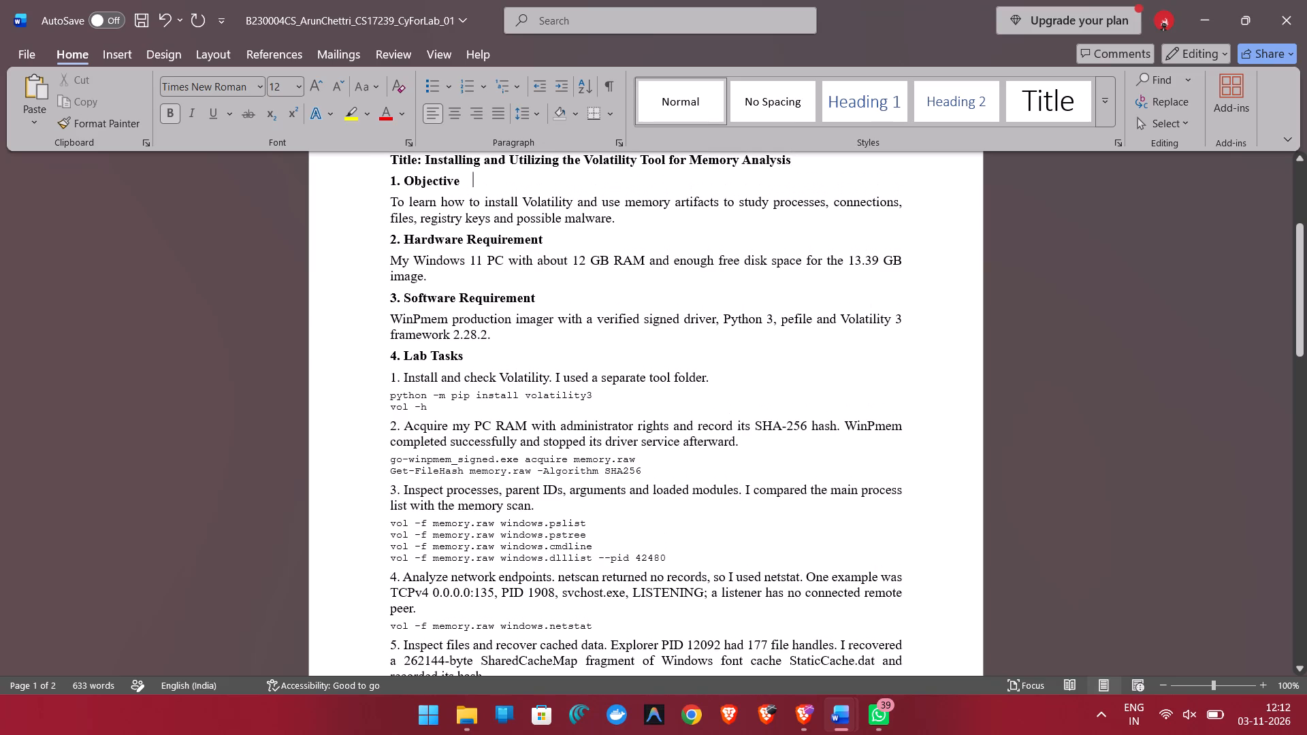
key(Down)
key(Down)
key(Down)
key(Down)
key(Down)
Review the report from the Objective through the Hardware Requirement to the end of the Software Requirement section.
key(Down)
key(Down)
key(Down)
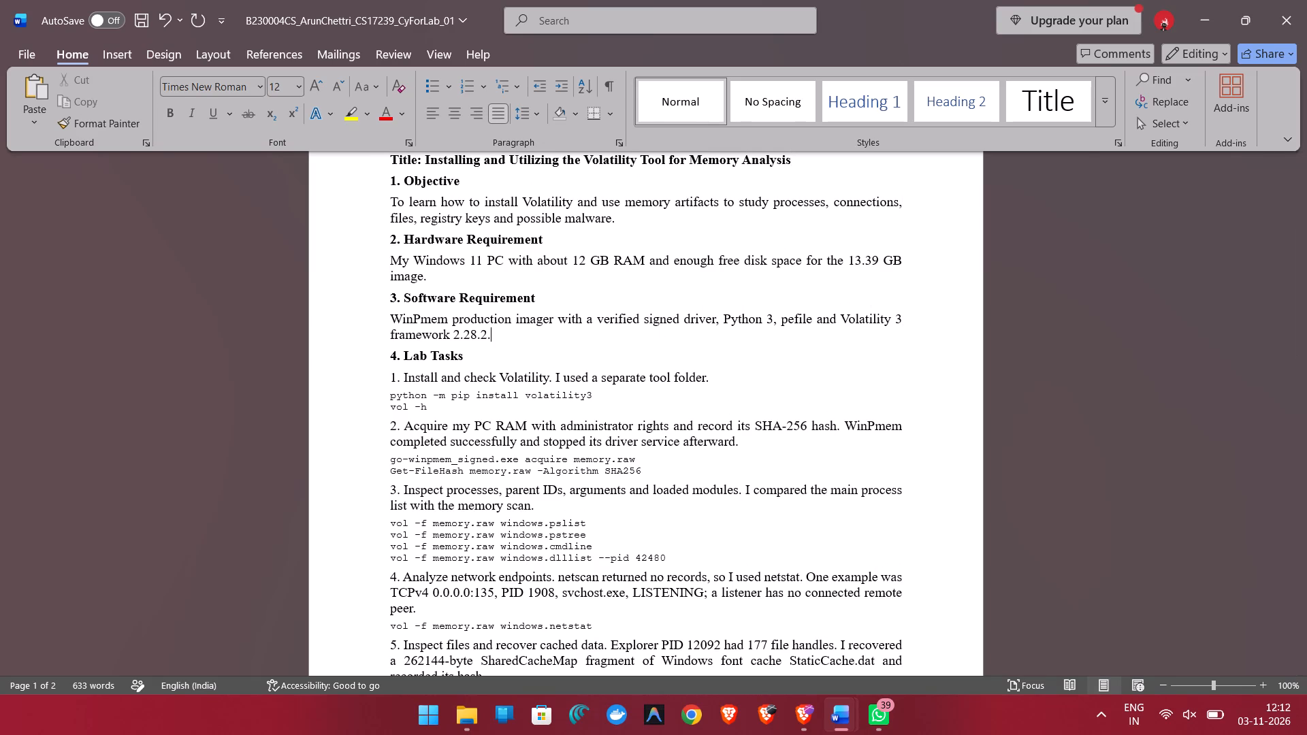
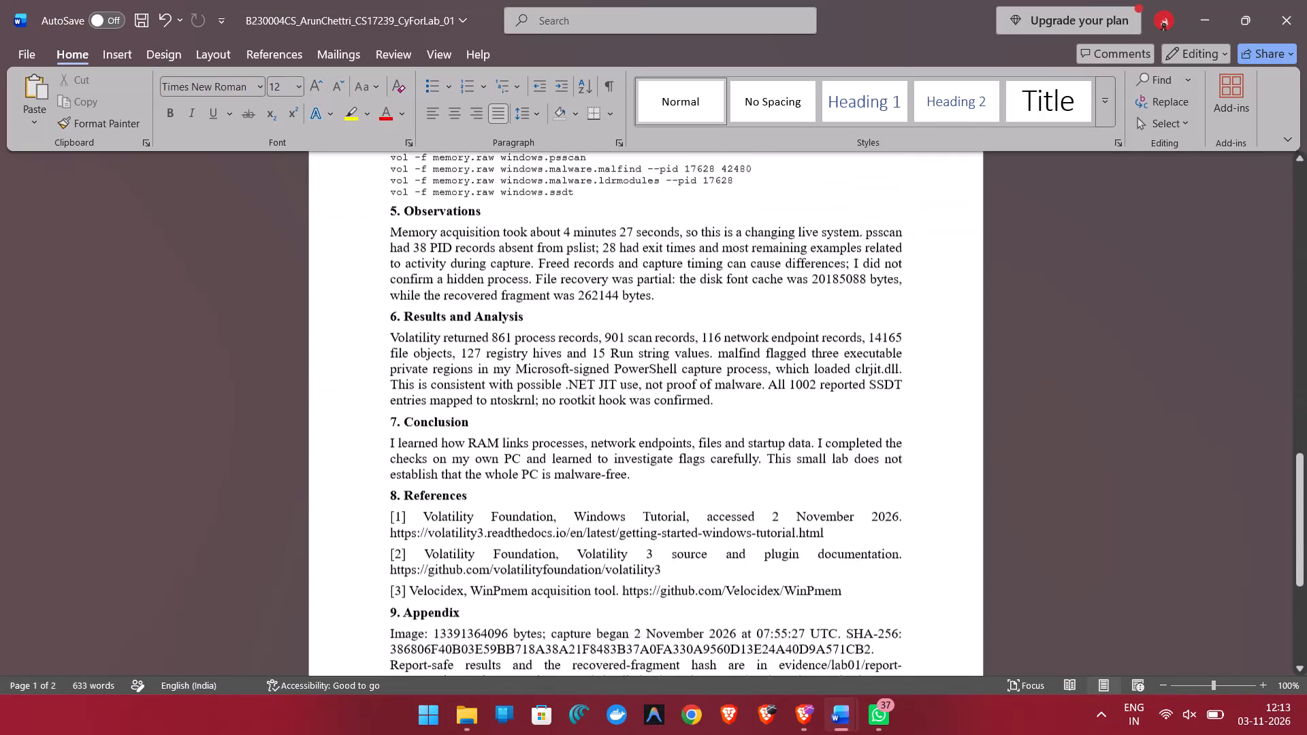
Extend the last note below the Appendix, after "(can be included in text form)", with ", use minimum one outsider plugin".
scroll(662, 552, down, 4)
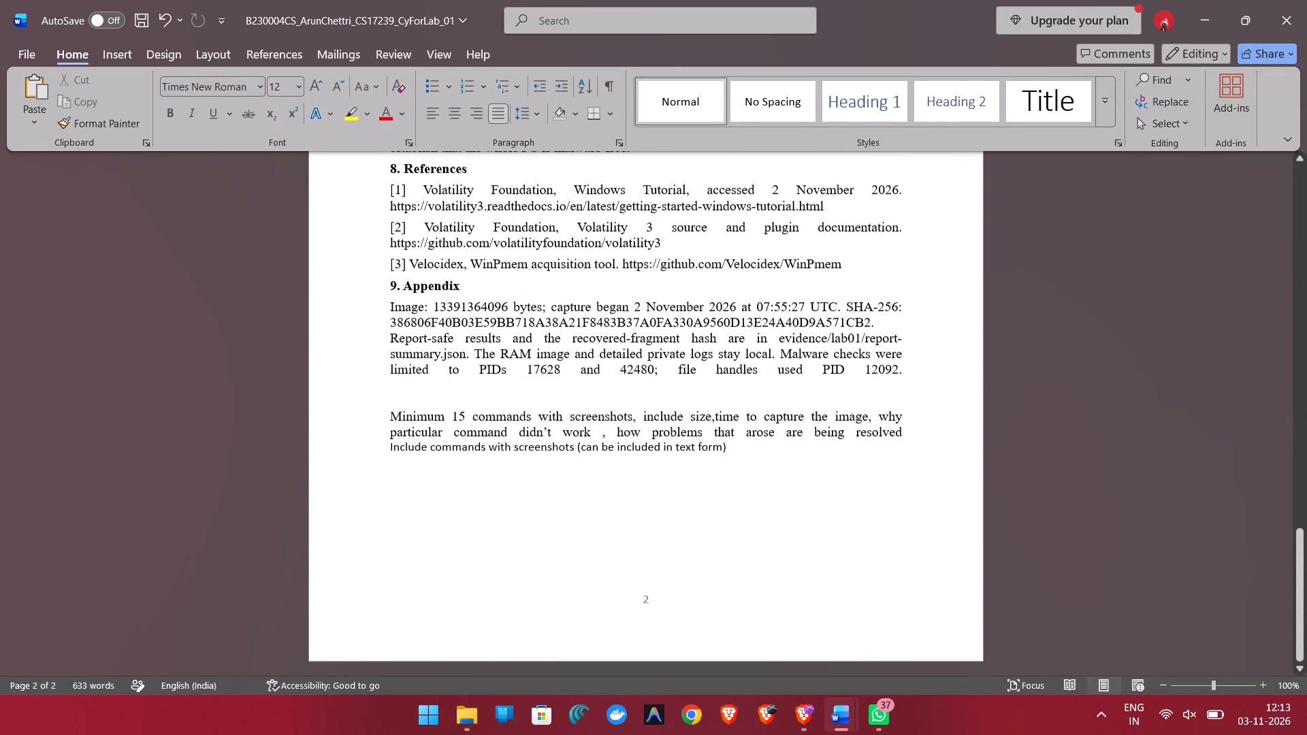
click(767, 441)
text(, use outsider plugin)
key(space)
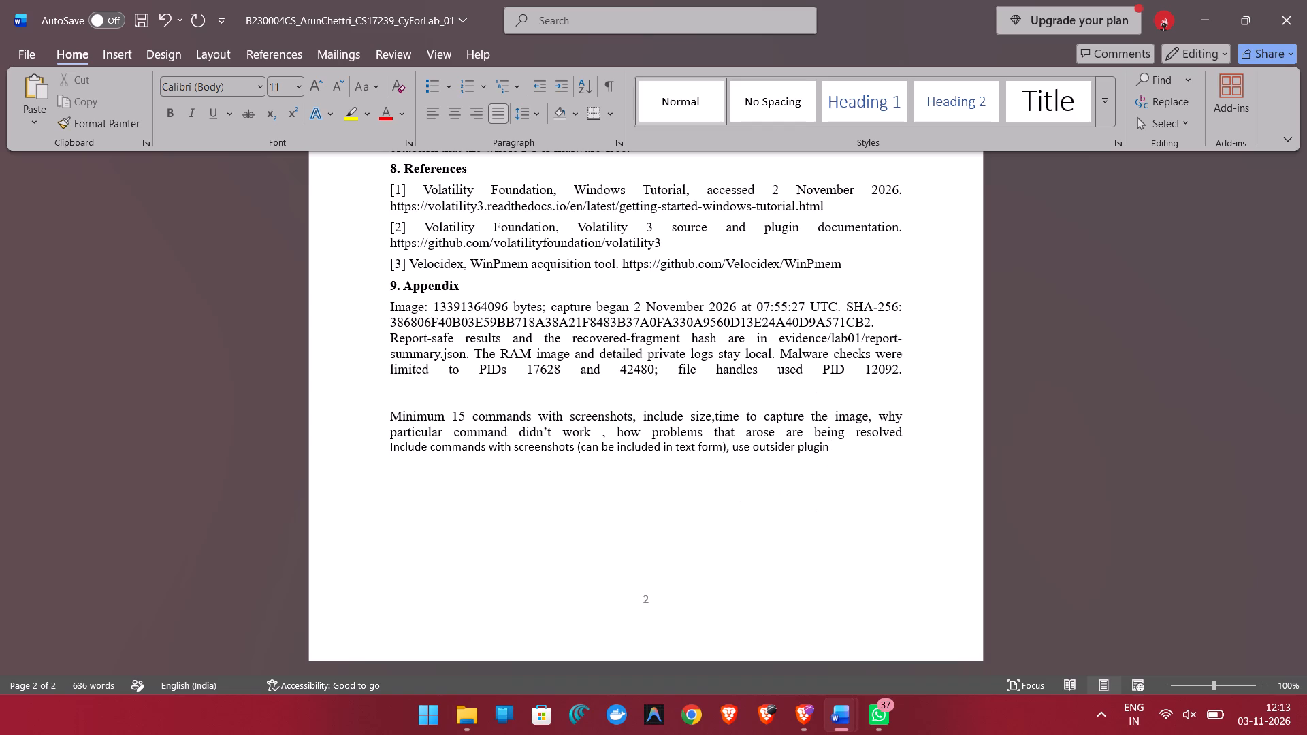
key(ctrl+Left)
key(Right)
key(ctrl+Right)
Insert "minimum one" before "outsider plugin" in the last note line below the Appendix.
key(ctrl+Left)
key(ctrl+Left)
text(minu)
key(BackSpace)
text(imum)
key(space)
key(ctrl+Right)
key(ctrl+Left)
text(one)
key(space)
Complete the last note line after "outsider plugin" with "to analyze" and a full stop.
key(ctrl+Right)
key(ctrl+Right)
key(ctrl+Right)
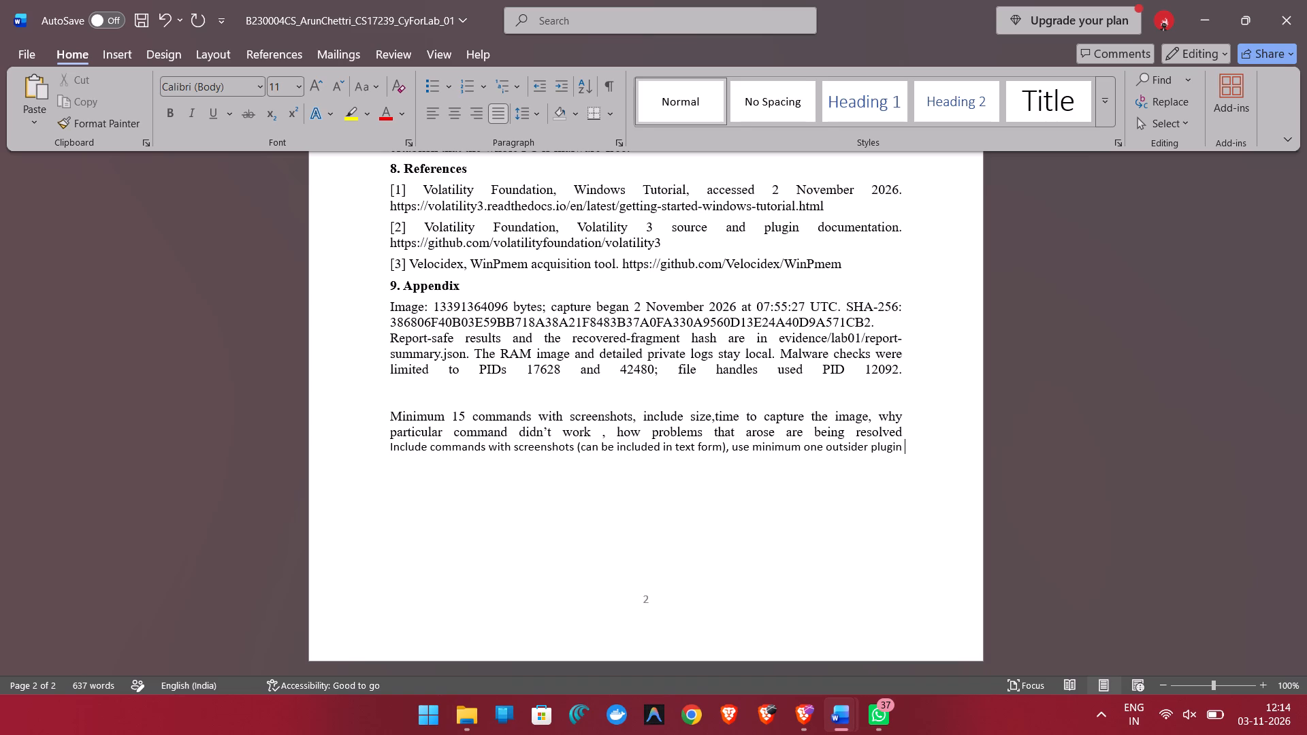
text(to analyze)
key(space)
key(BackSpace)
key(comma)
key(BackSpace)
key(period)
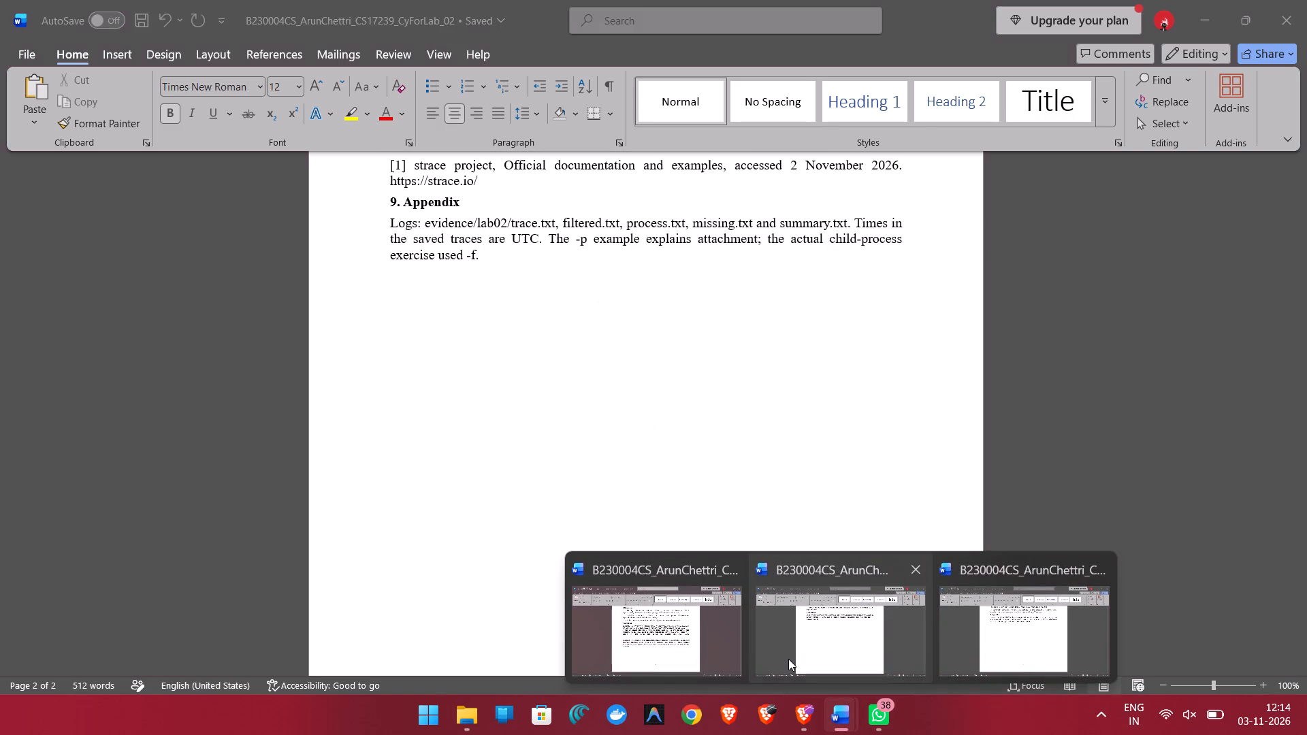
Switch to the CyForLab_02 strace report and review it from the Objective and requirements through the lab tasks to Observations.
click(788, 659)
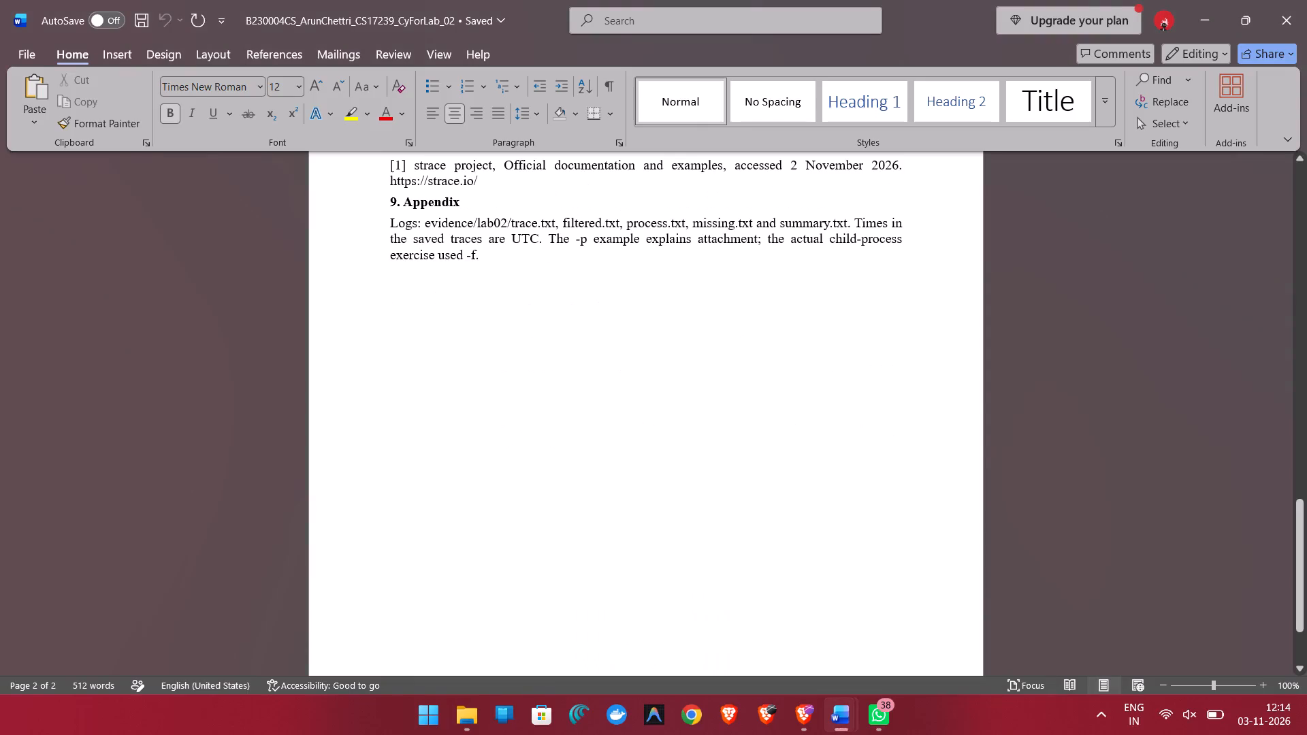
scroll(831, 443, up, 6)
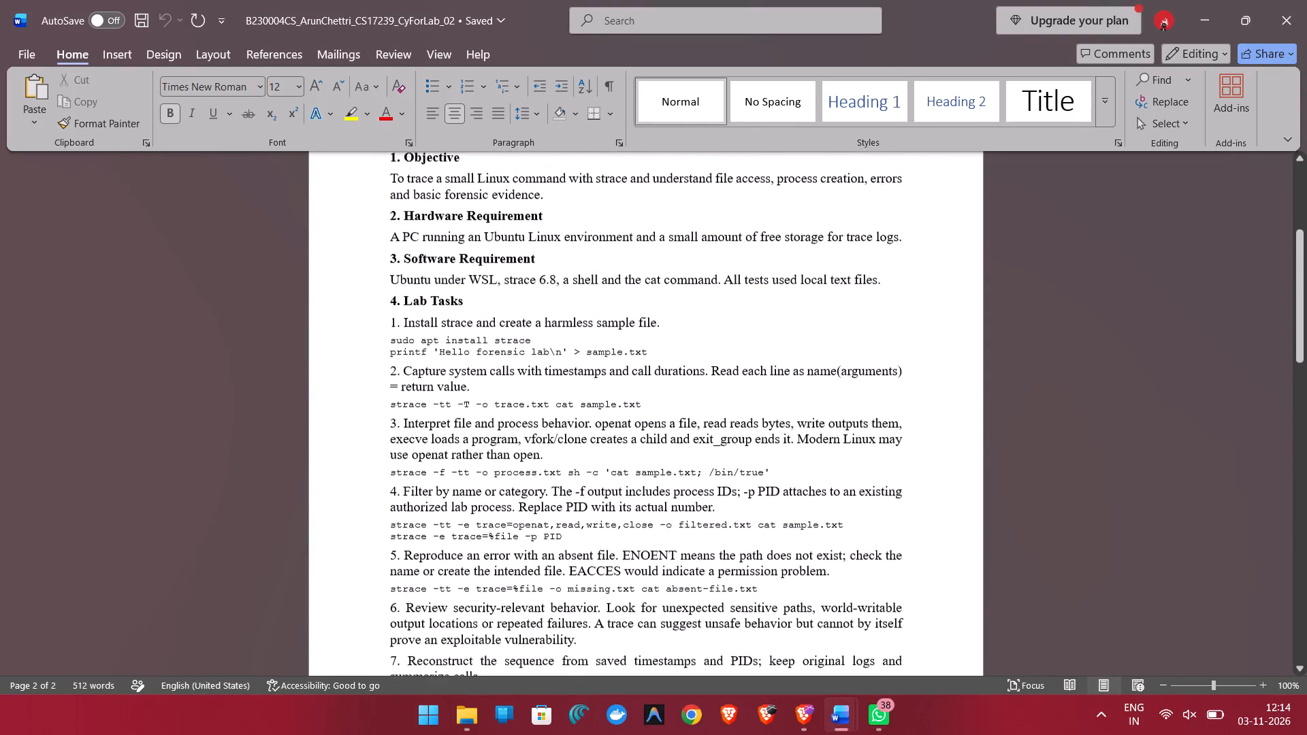
scroll(831, 443, up, 1)
scroll(831, 443, down, 2)
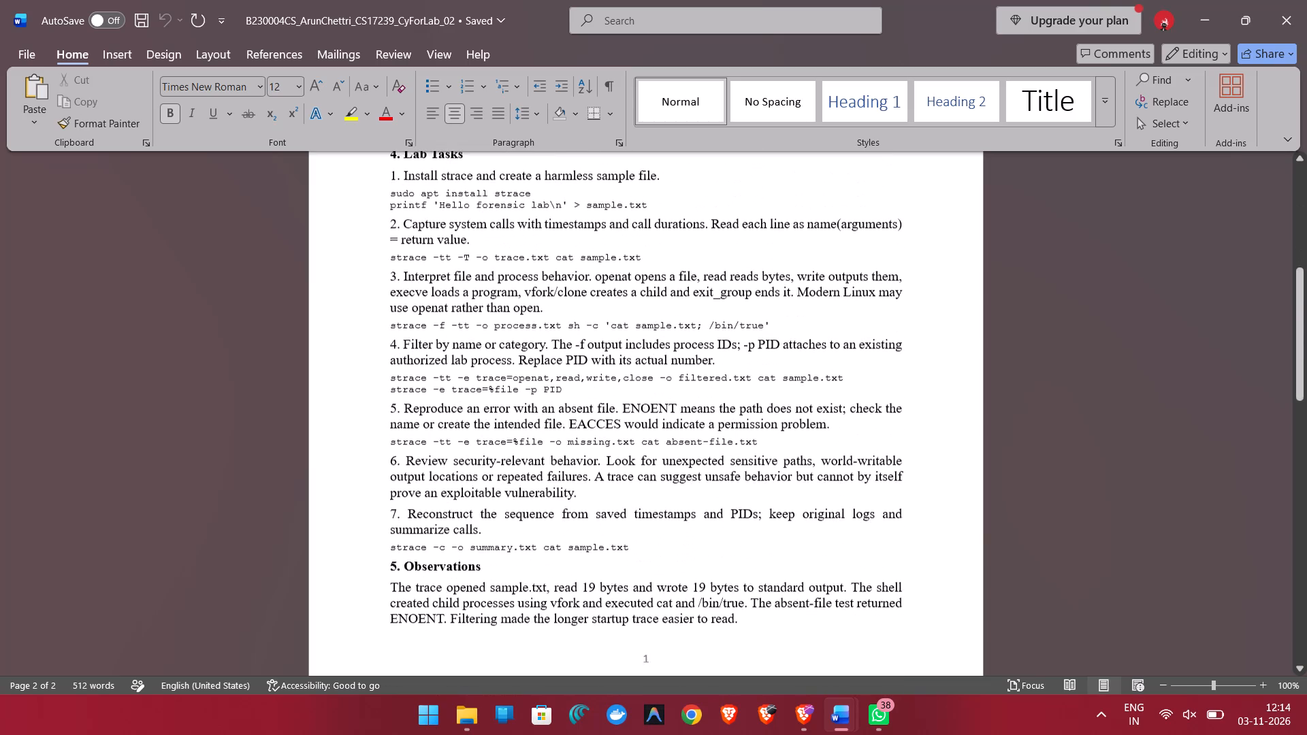
scroll(831, 443, down, 1)
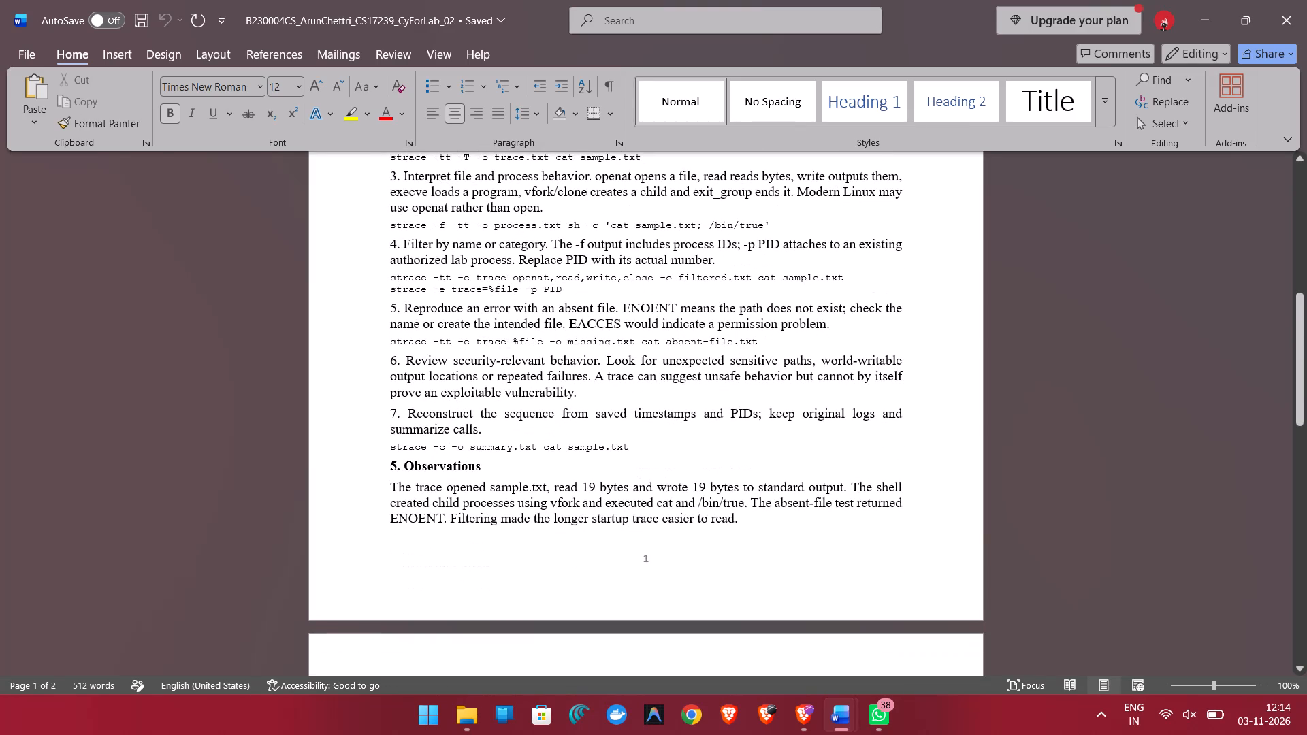
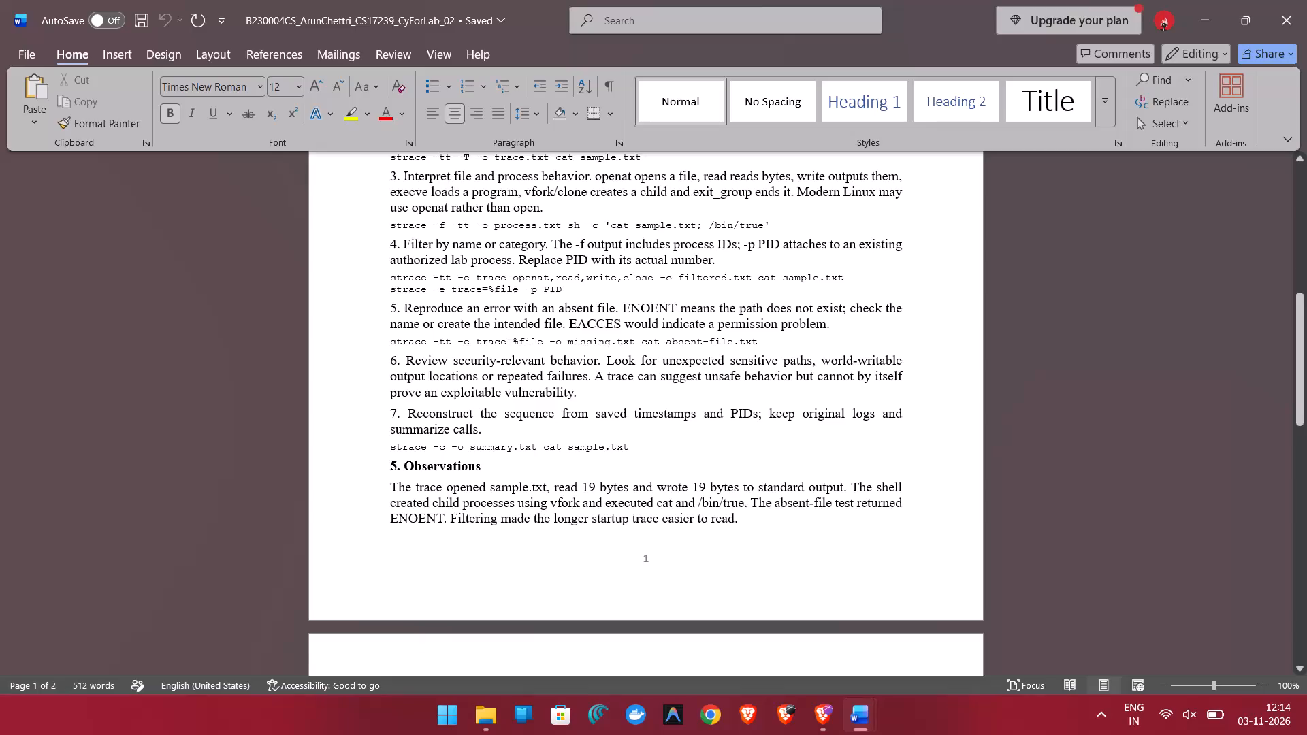
Review the strace report from its Objective and requirements through lab tasks 1 to 7 to the Observations section.
scroll(762, 342, up, 1)
scroll(762, 342, down, 1)
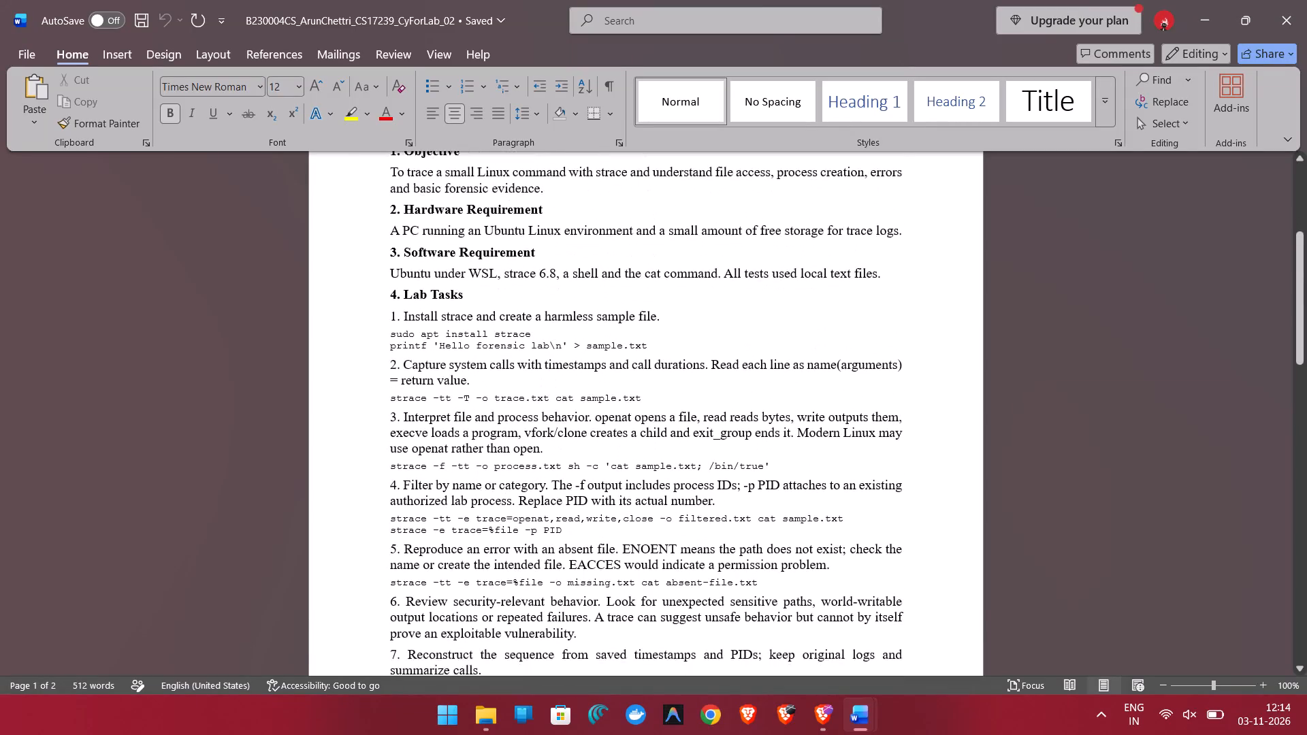
scroll(762, 342, down, 1)
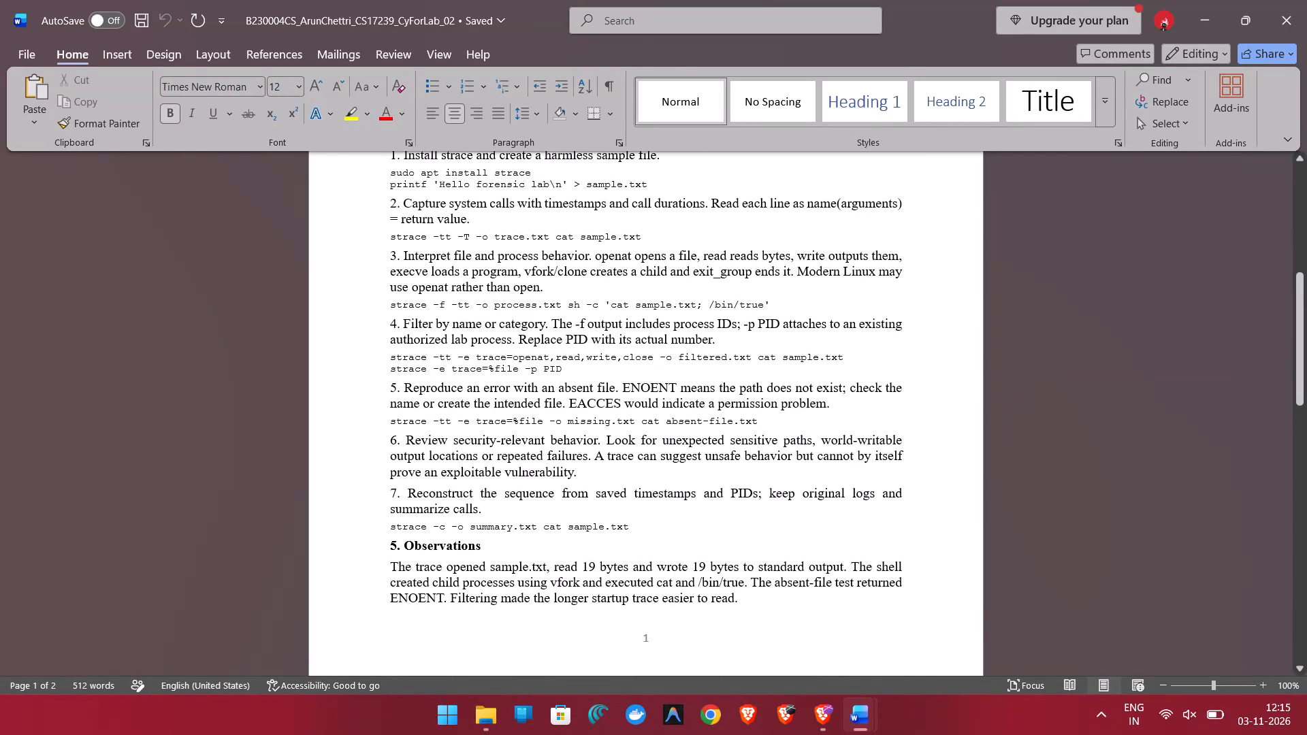
scroll(498, 434, down, 2)
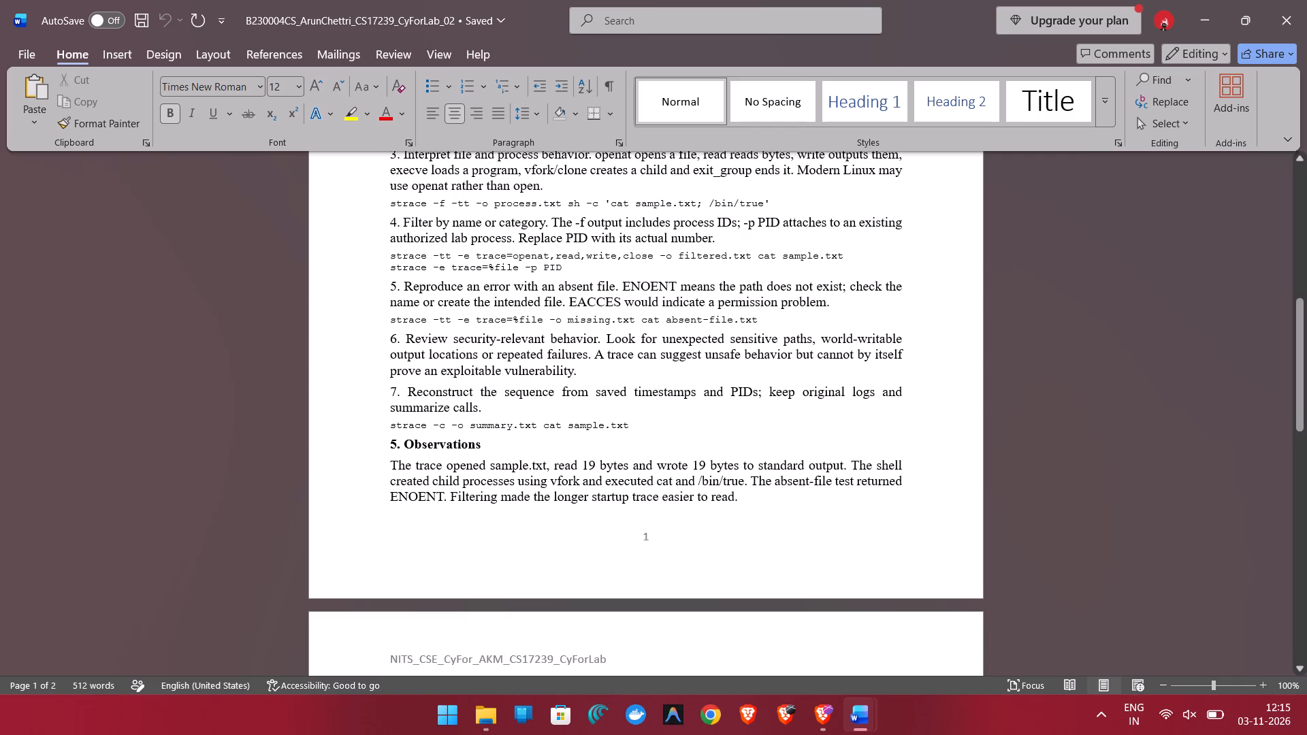
Read through the strace Lab Tasks and Observations in the CyForLab_02 report, including task 6 on security-relevant behavior.
scroll(479, 346, up, 1)
scroll(479, 346, down, 1)
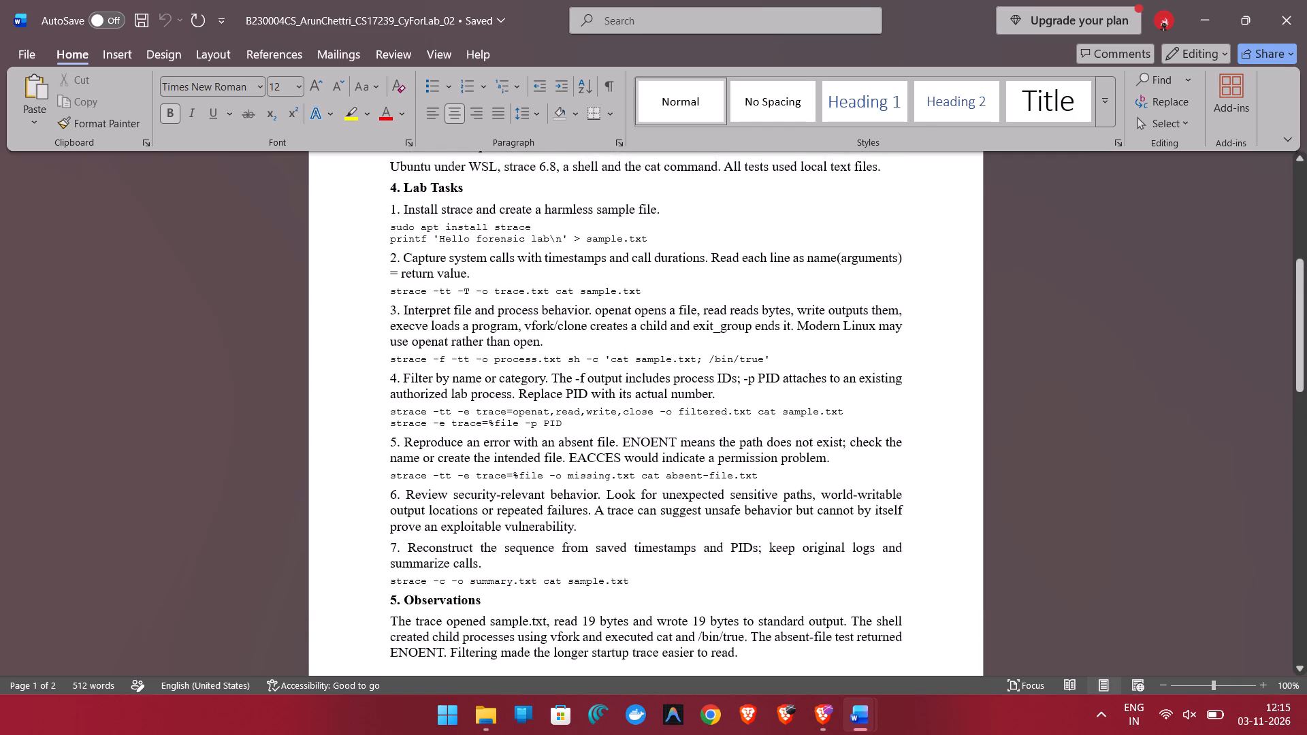
scroll(479, 346, down, 1)
triple_click(464, 430)
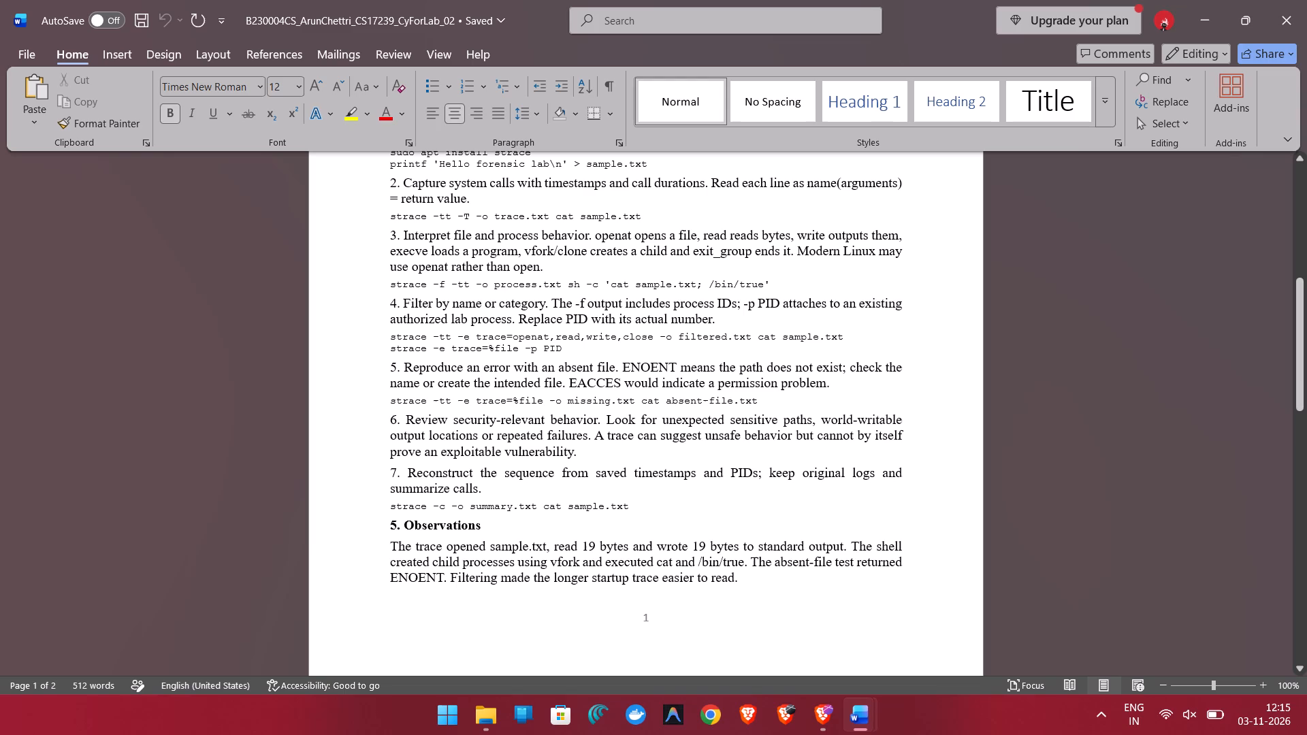
click(464, 430)
triple_click(464, 430)
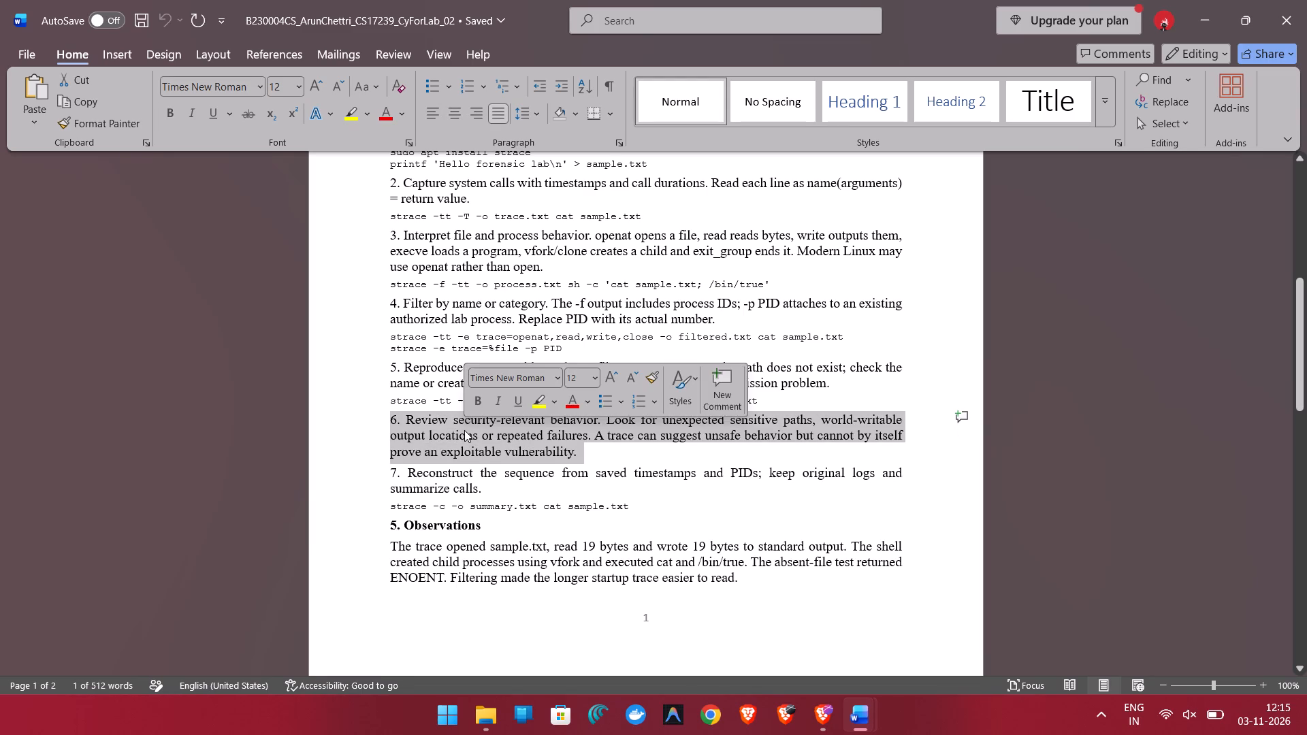
click(464, 430)
scroll(464, 430, down, 1)
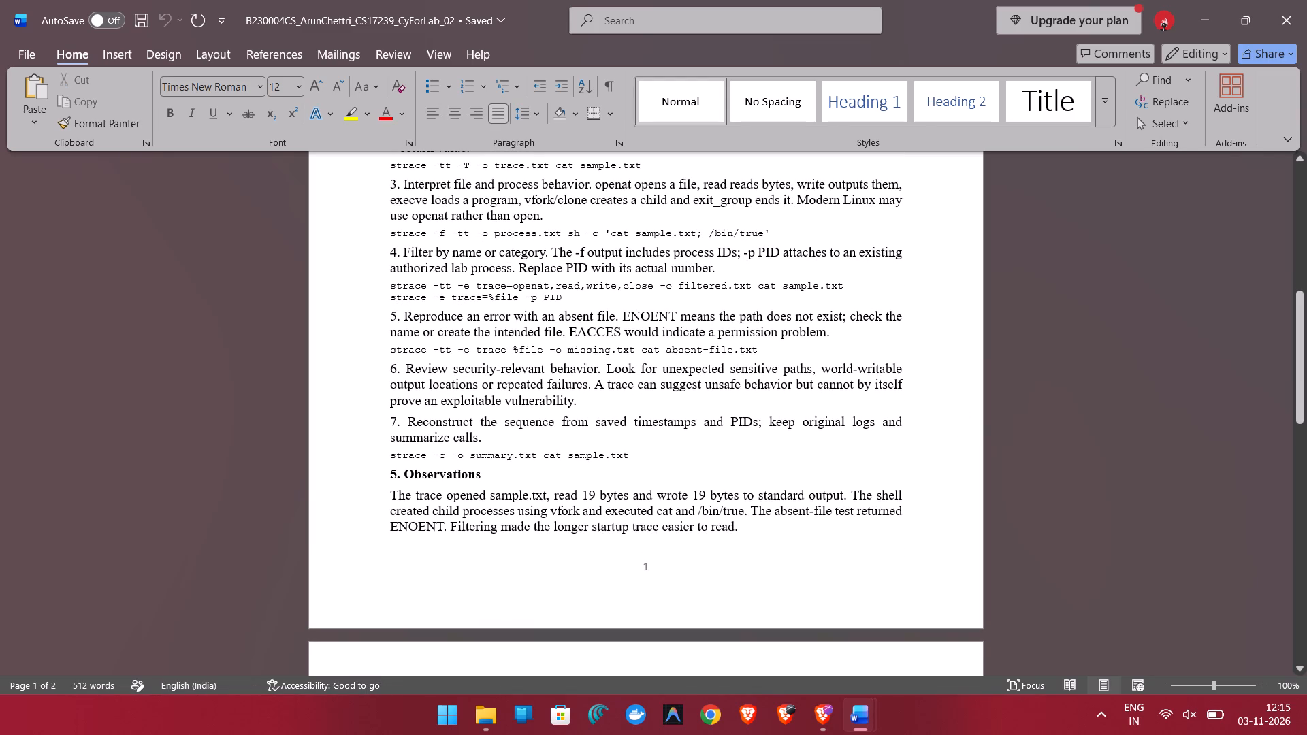
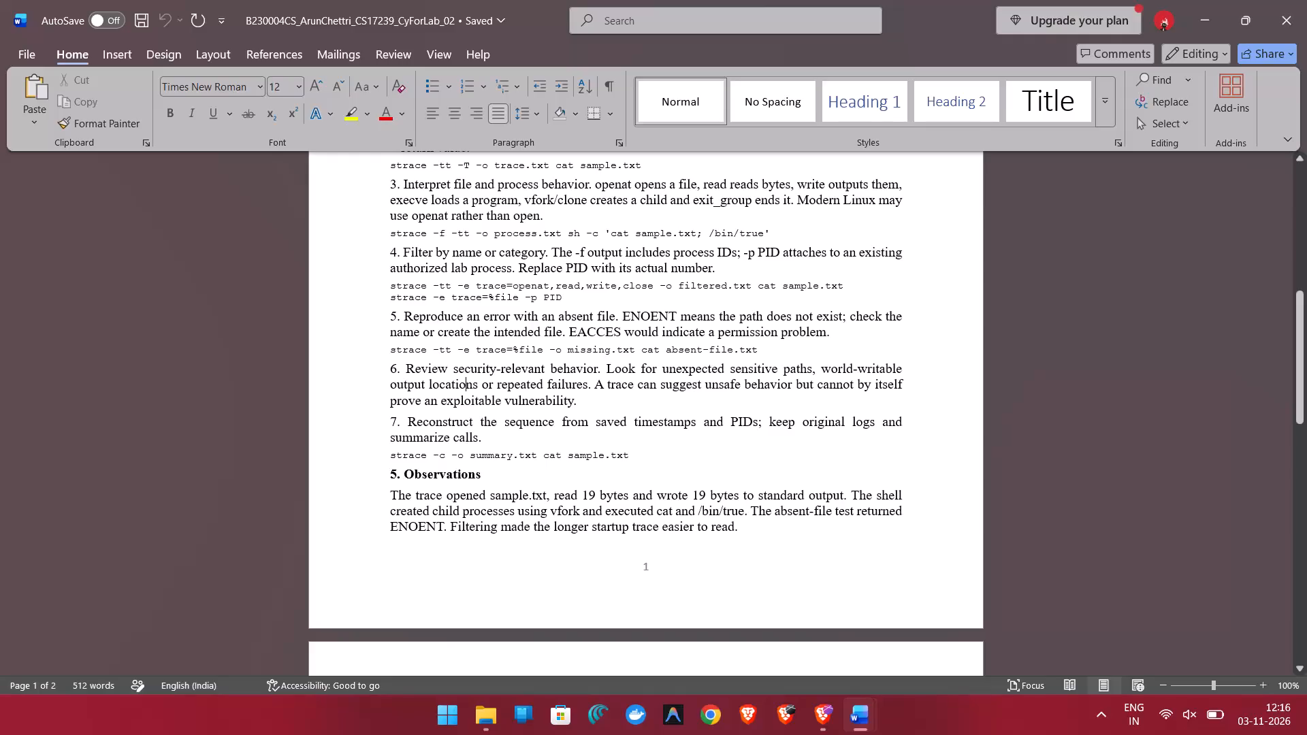
Skim the CyForLab_02 report again, from the title details and Lab Tasks through Observations to Results and Analysis.
scroll(498, 379, up, 7)
scroll(498, 379, down, 1)
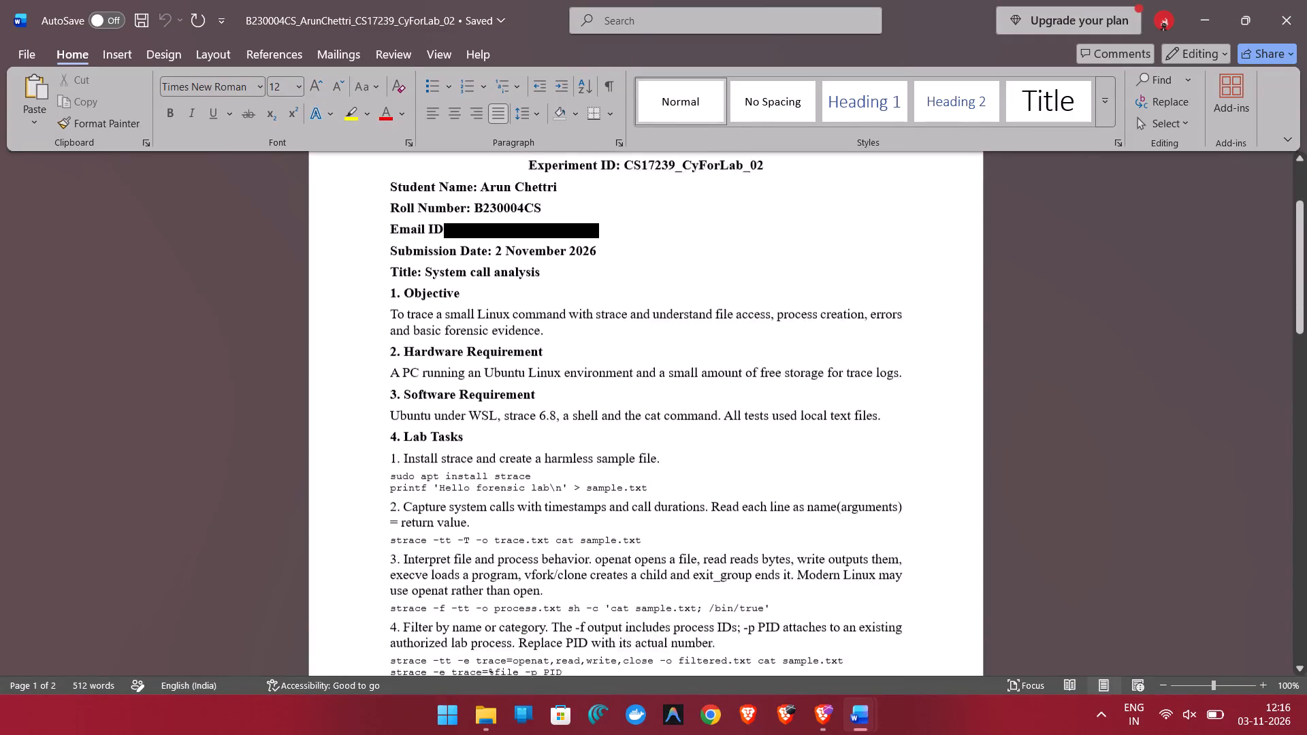
scroll(498, 379, down, 5)
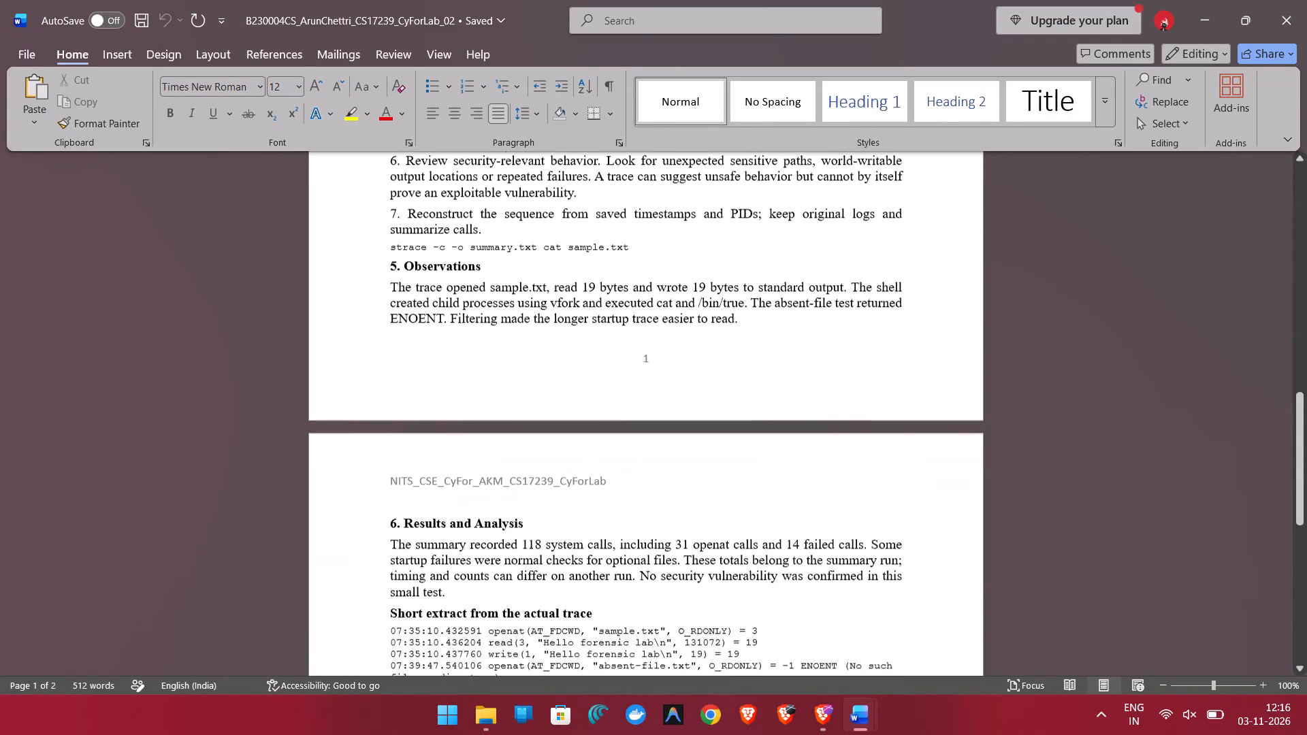
scroll(498, 379, down, 2)
scroll(498, 379, up, 12)
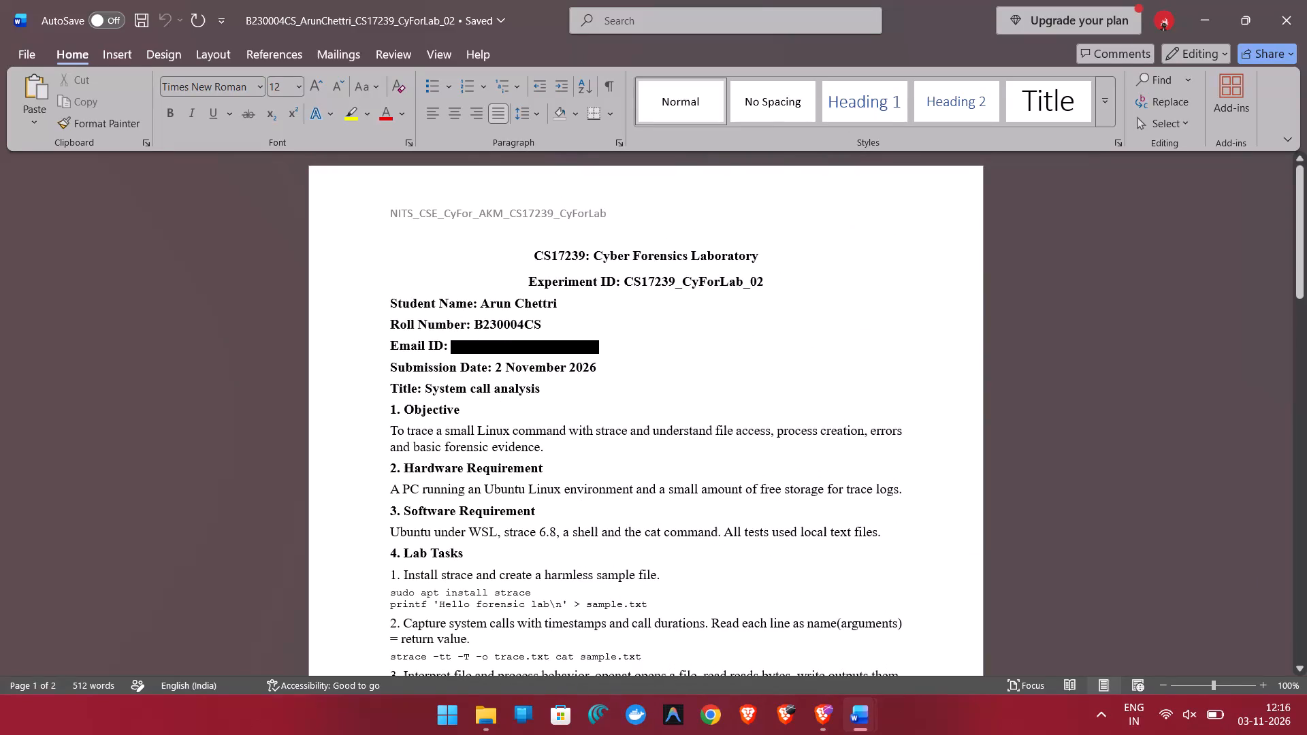